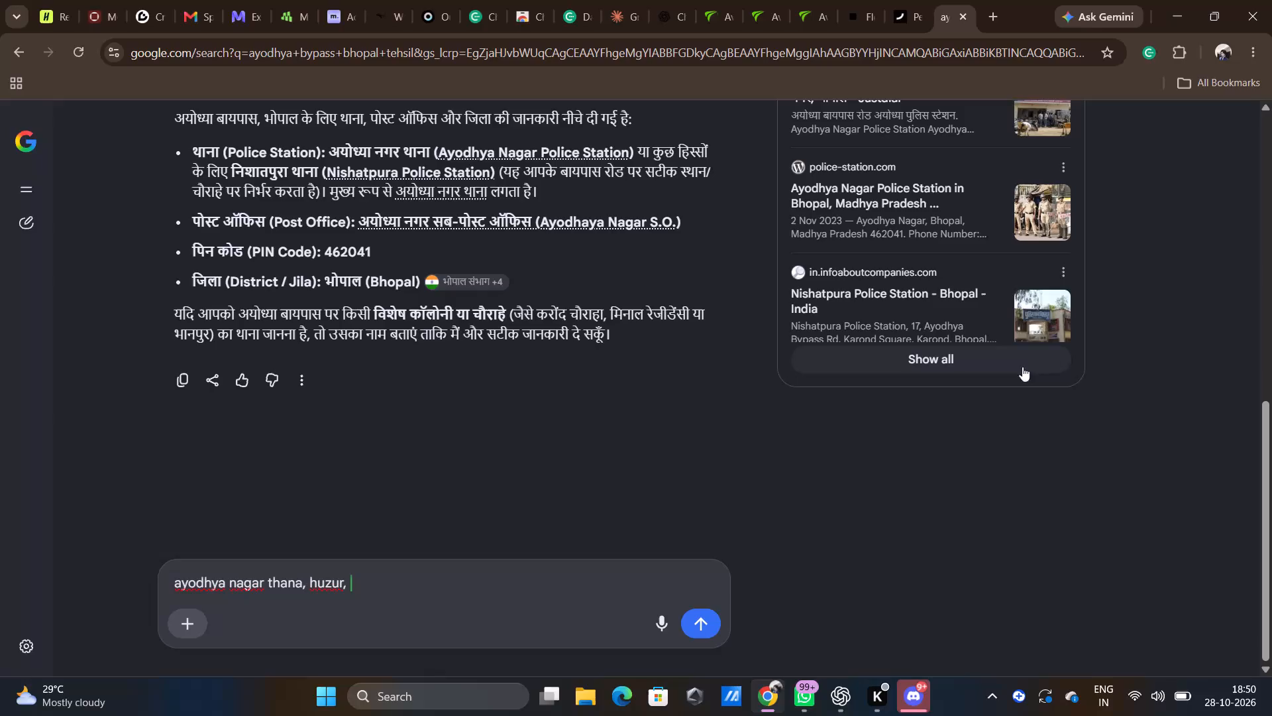
left_click(594, 695)
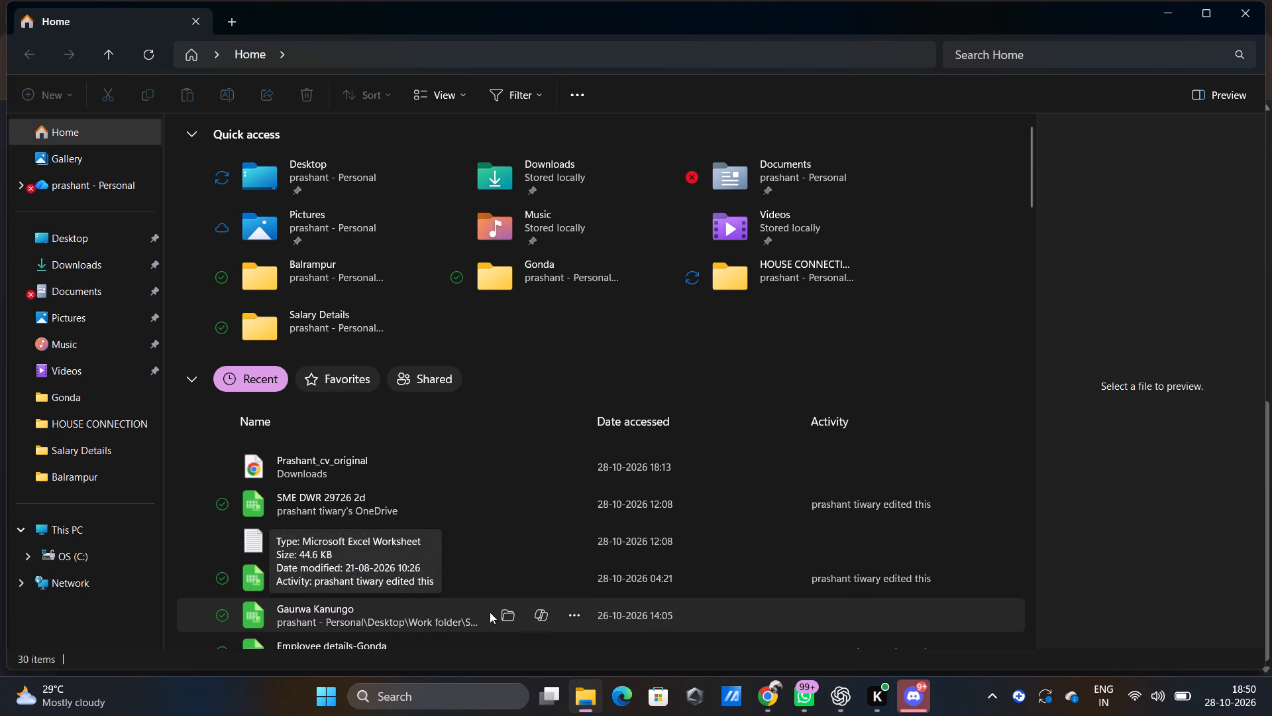
left_click(453, 620)
right_click(453, 620)
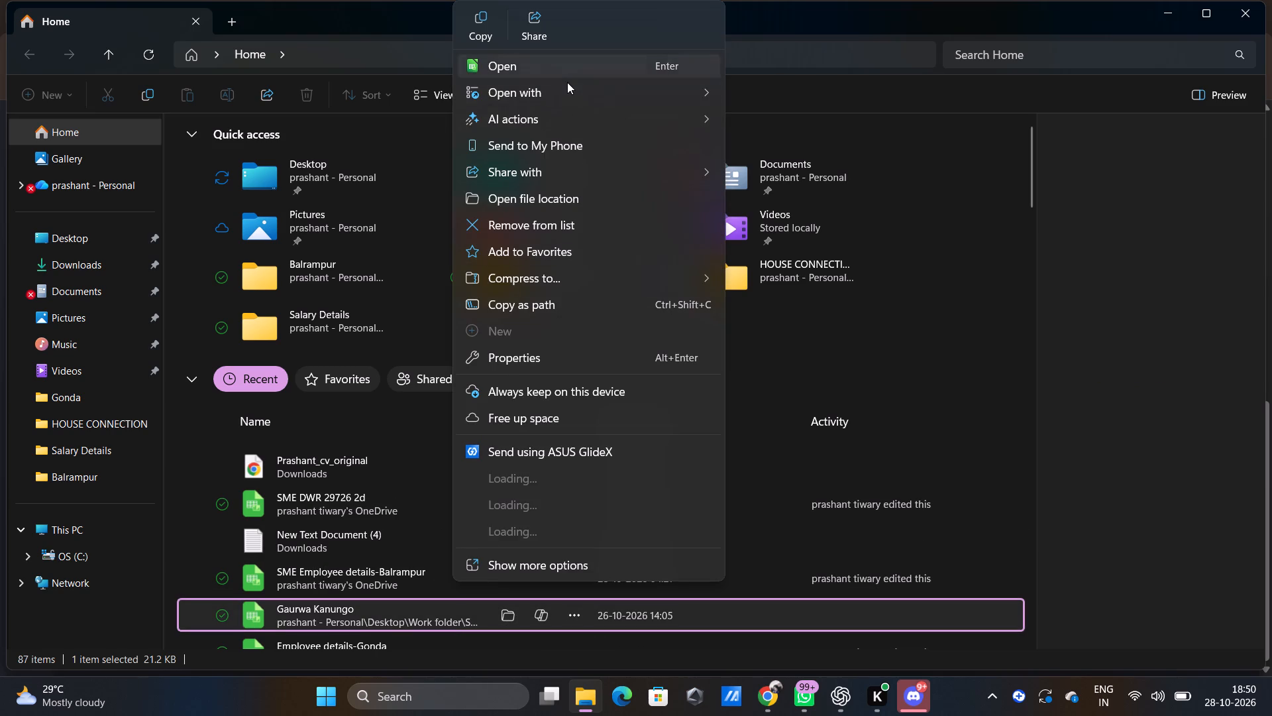
left_click_drag(771, 118, 759, 111)
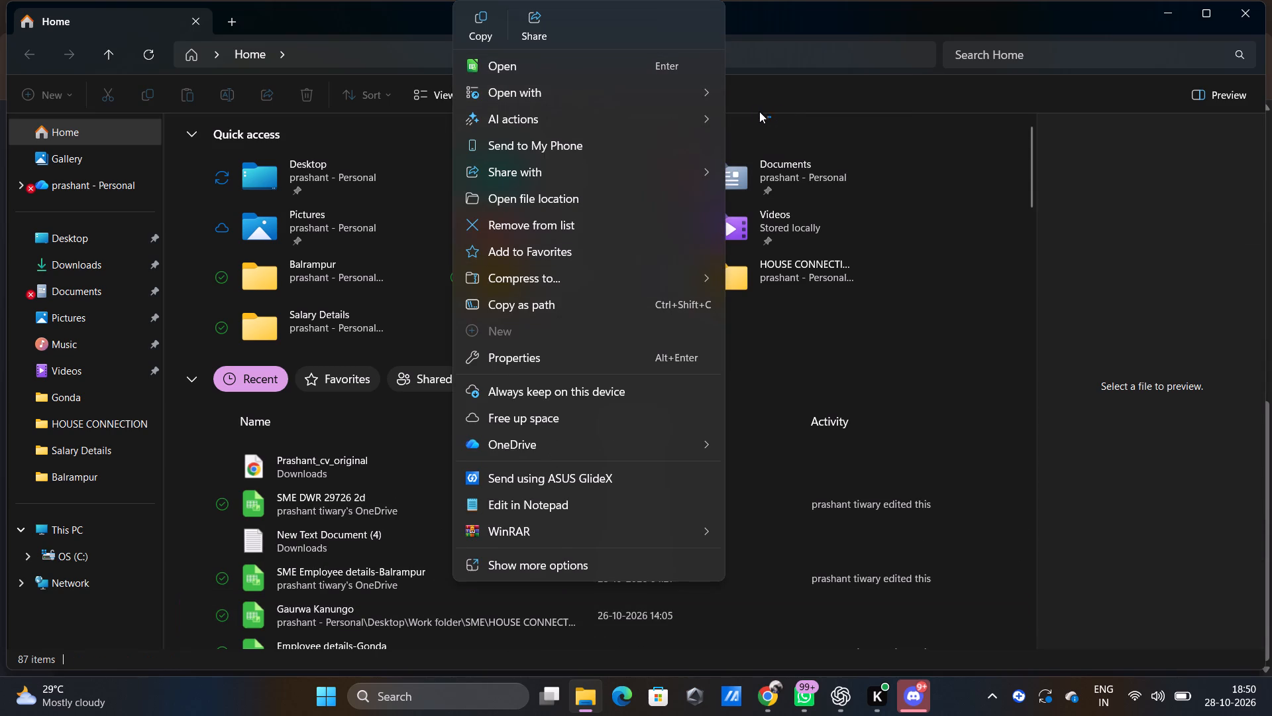
left_click_drag(759, 111, 708, 90)
left_click(691, 89)
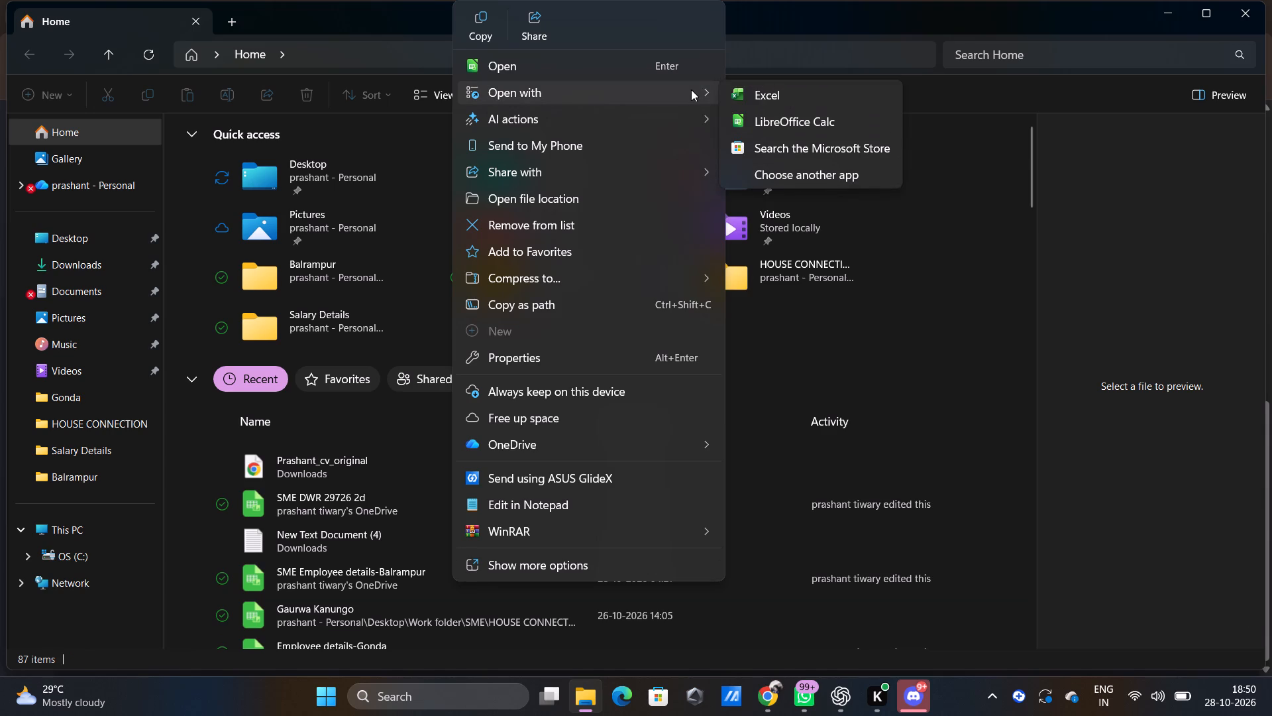
left_click(769, 118)
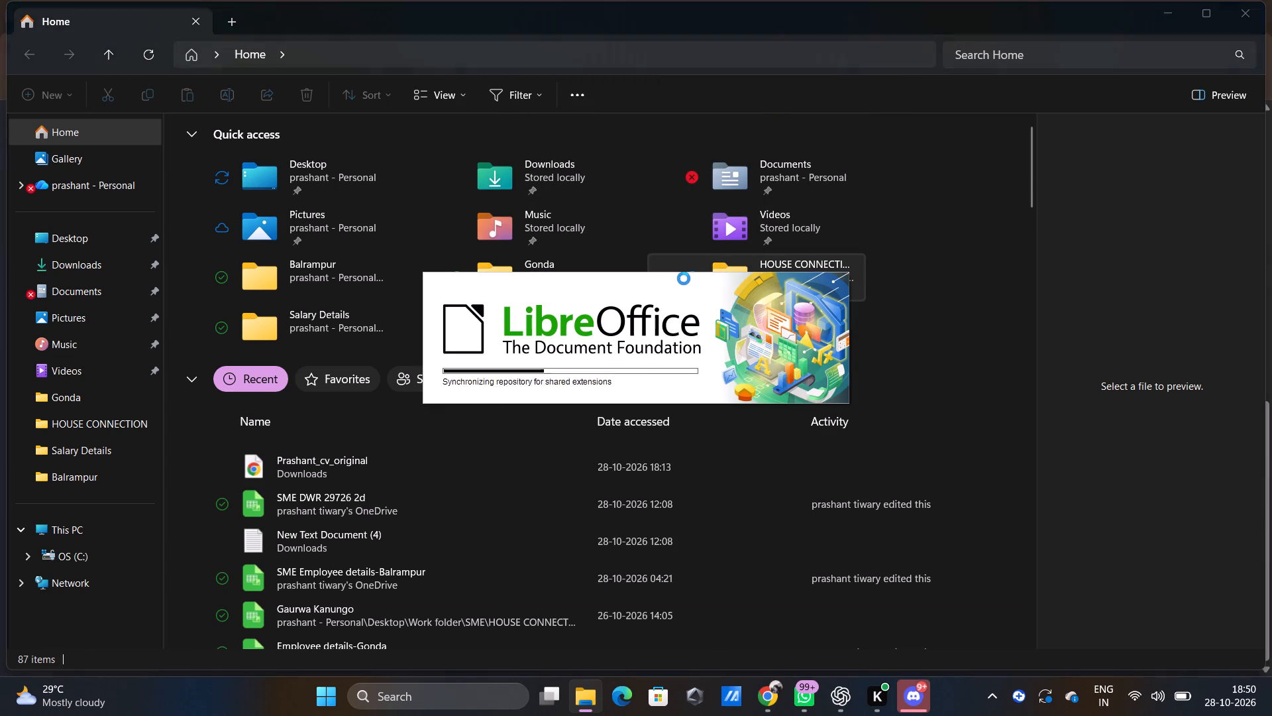
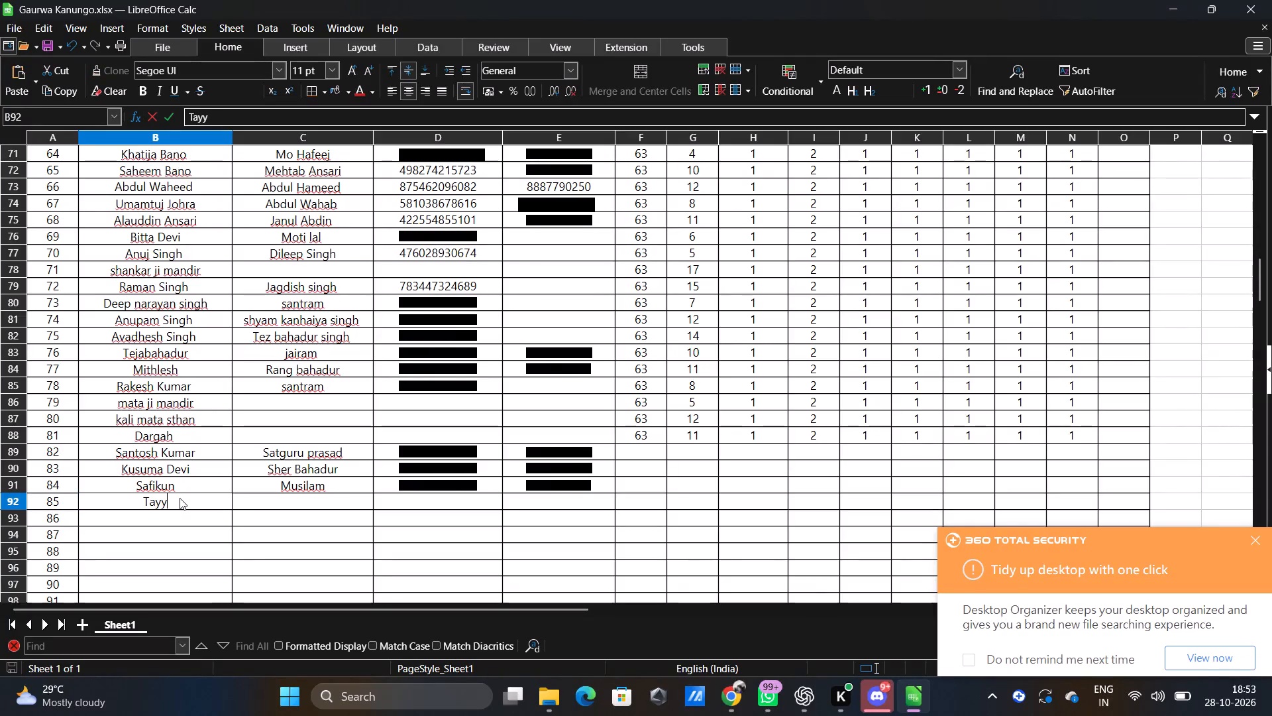
Fill in row 92, serial number 85, with the person's full name in column B and the associated person's name in column C.
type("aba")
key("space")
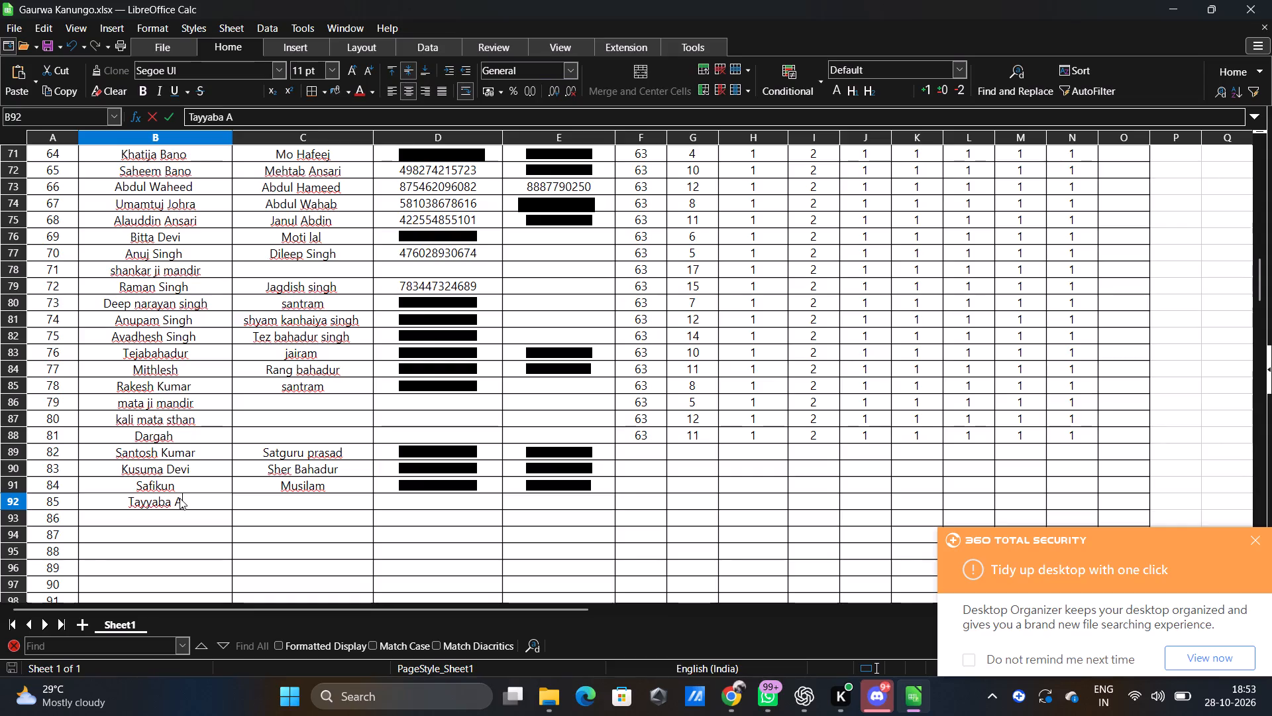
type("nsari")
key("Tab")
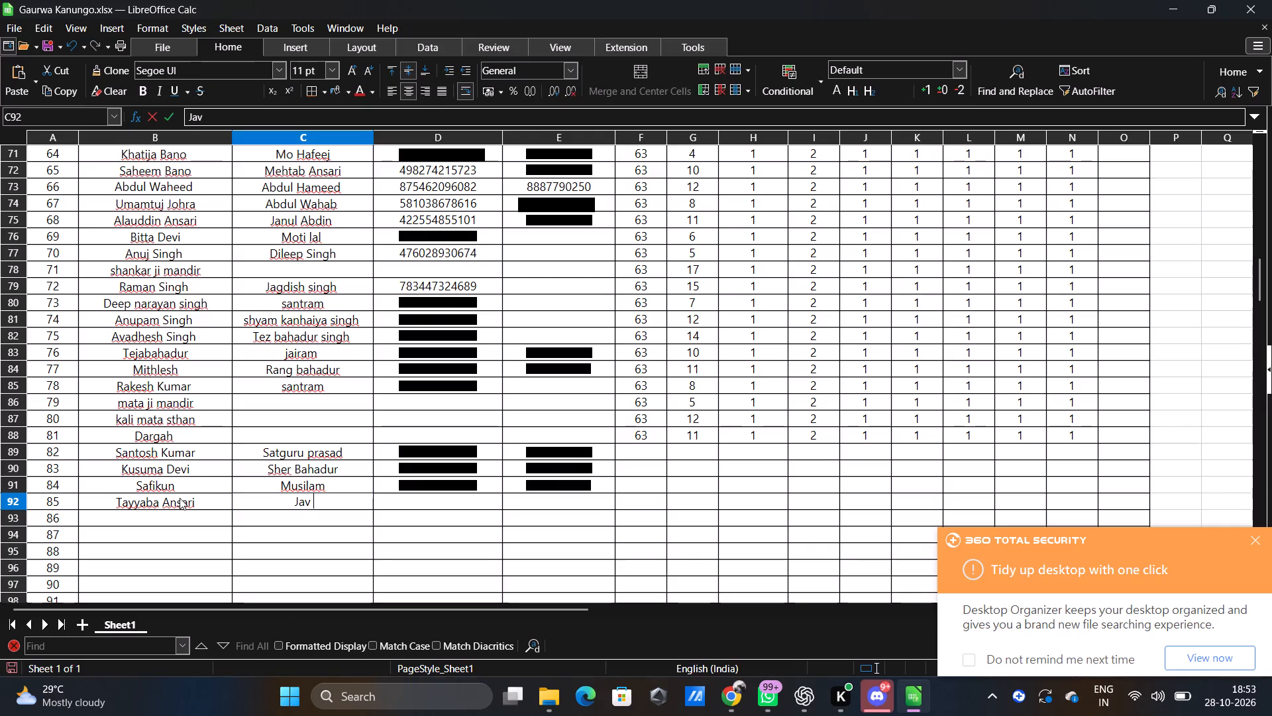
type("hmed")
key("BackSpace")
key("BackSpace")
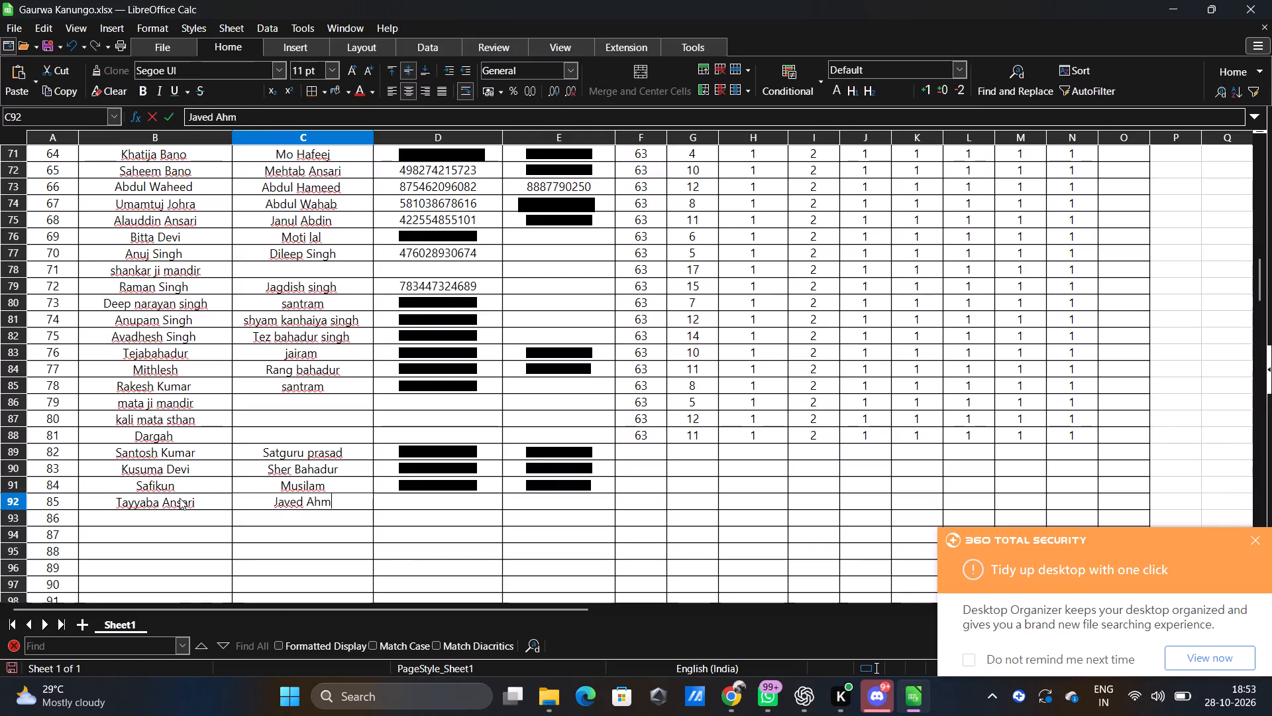
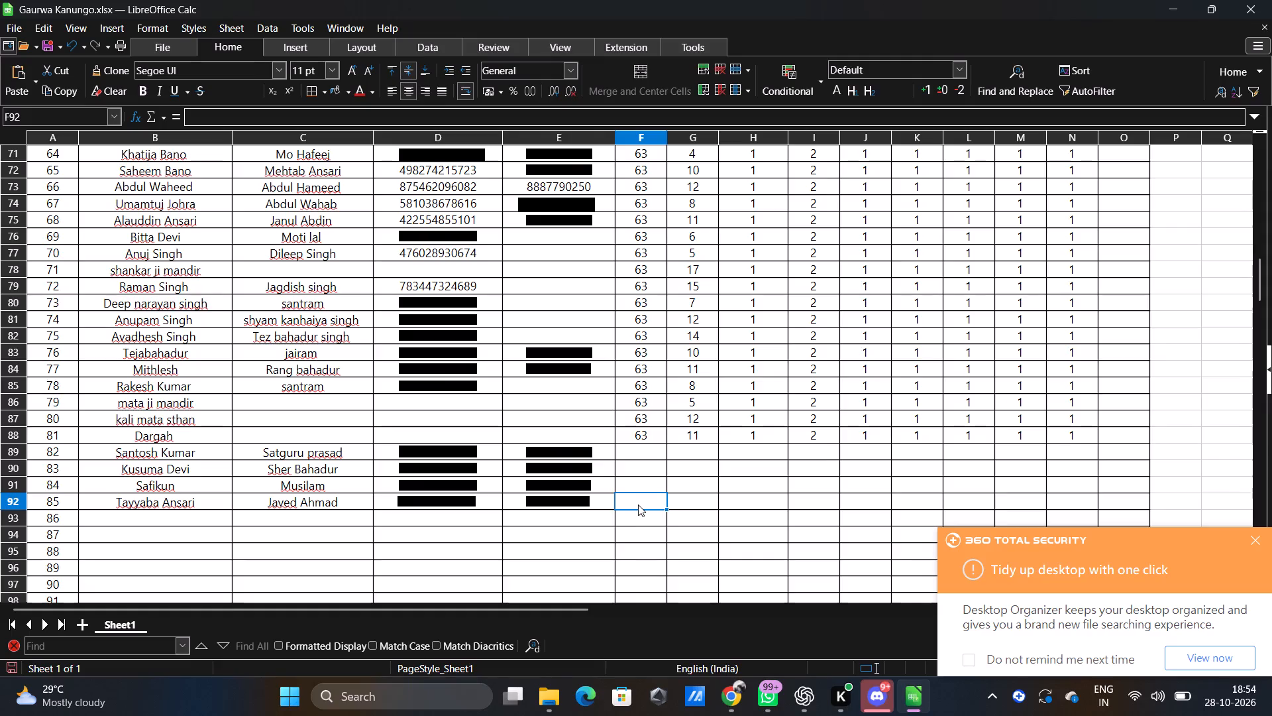
Complete row 92 with 63 in column F and 11 in column G.
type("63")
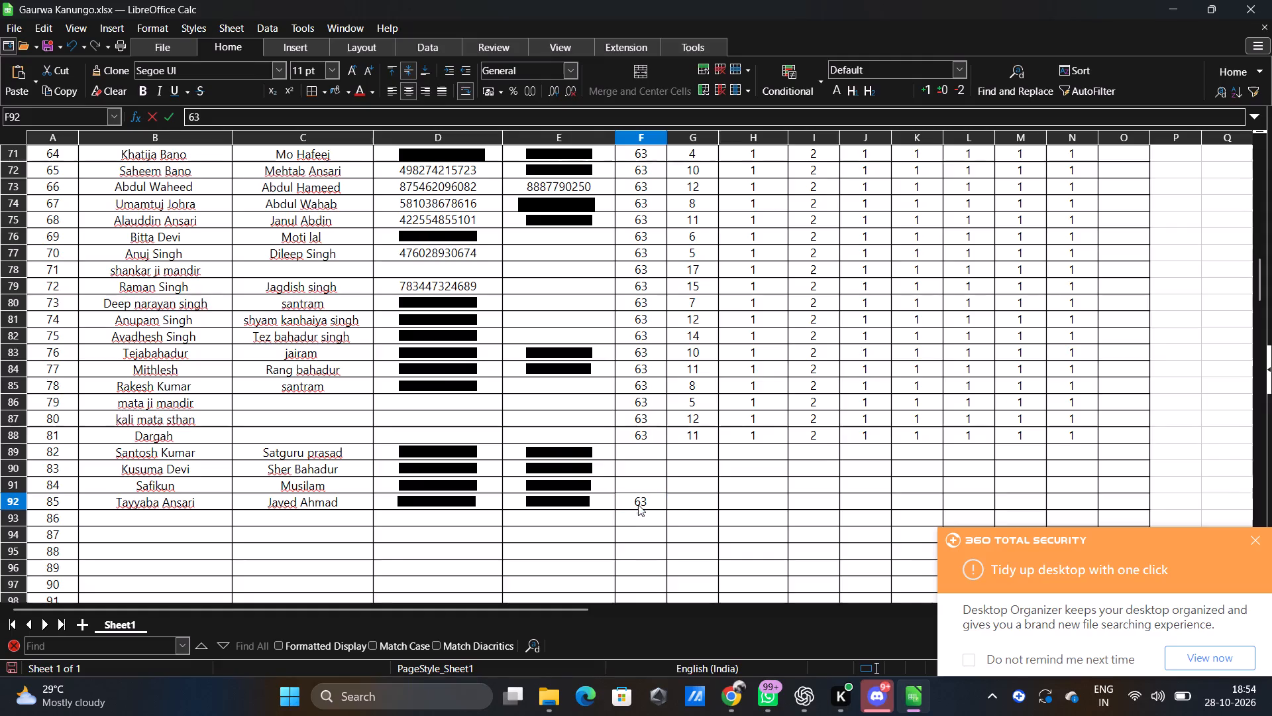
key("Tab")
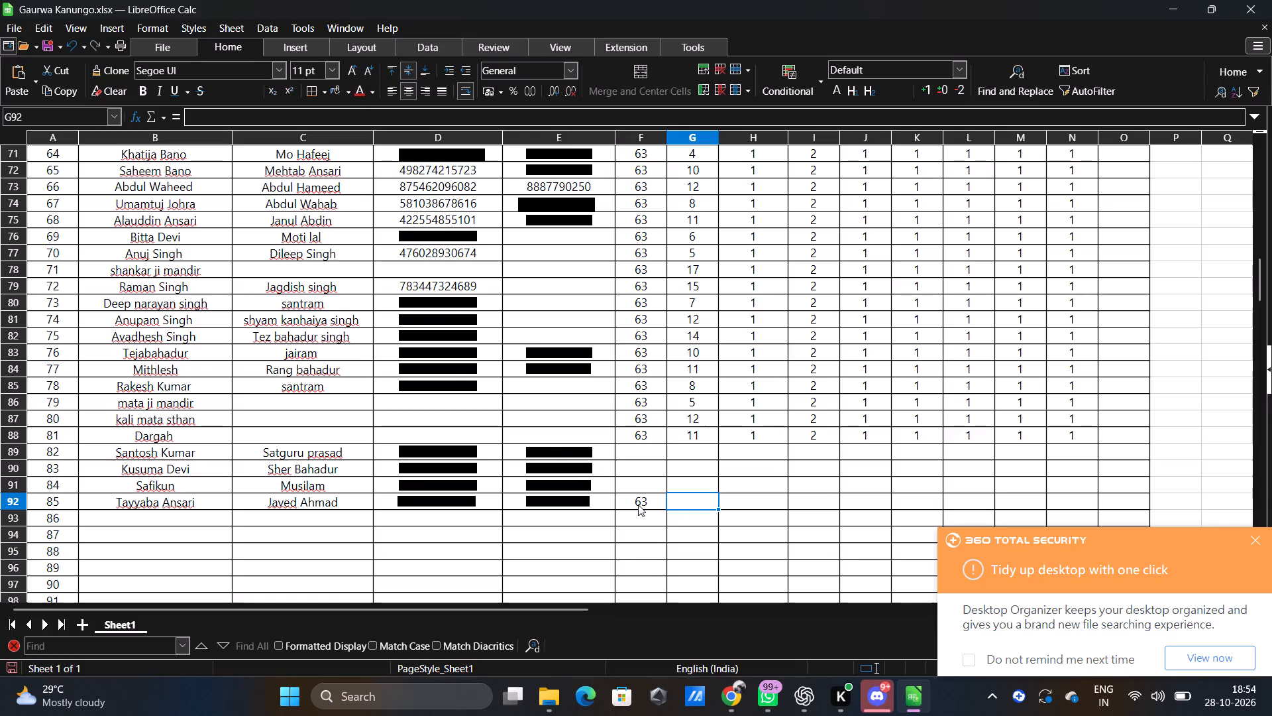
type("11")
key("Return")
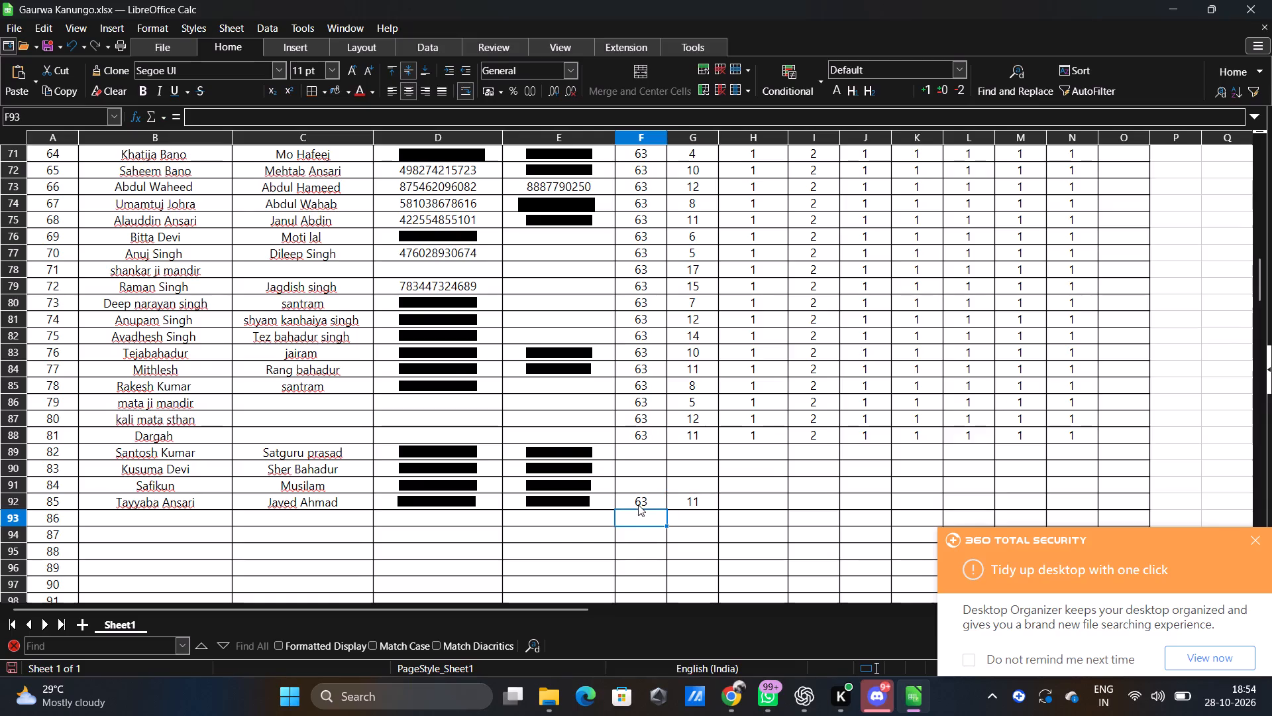
Fill in row 93, serial number 86, with the person's full name in column B and the associated person's name in column C.
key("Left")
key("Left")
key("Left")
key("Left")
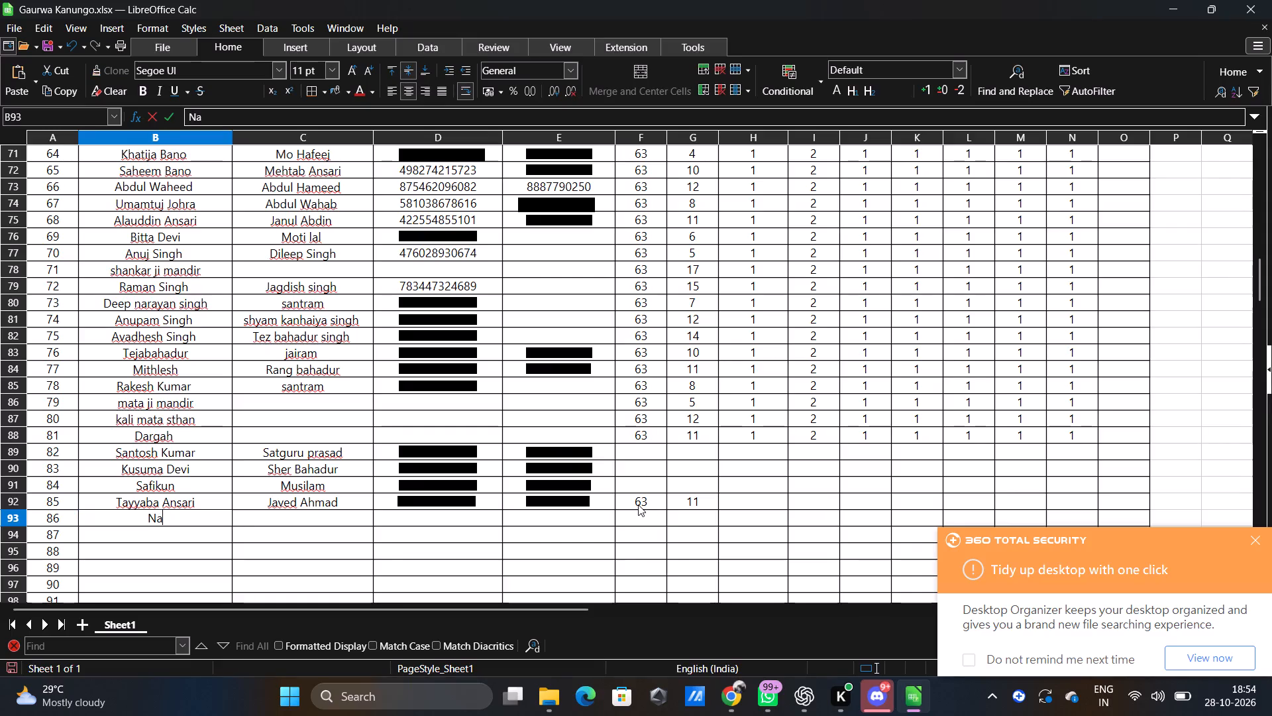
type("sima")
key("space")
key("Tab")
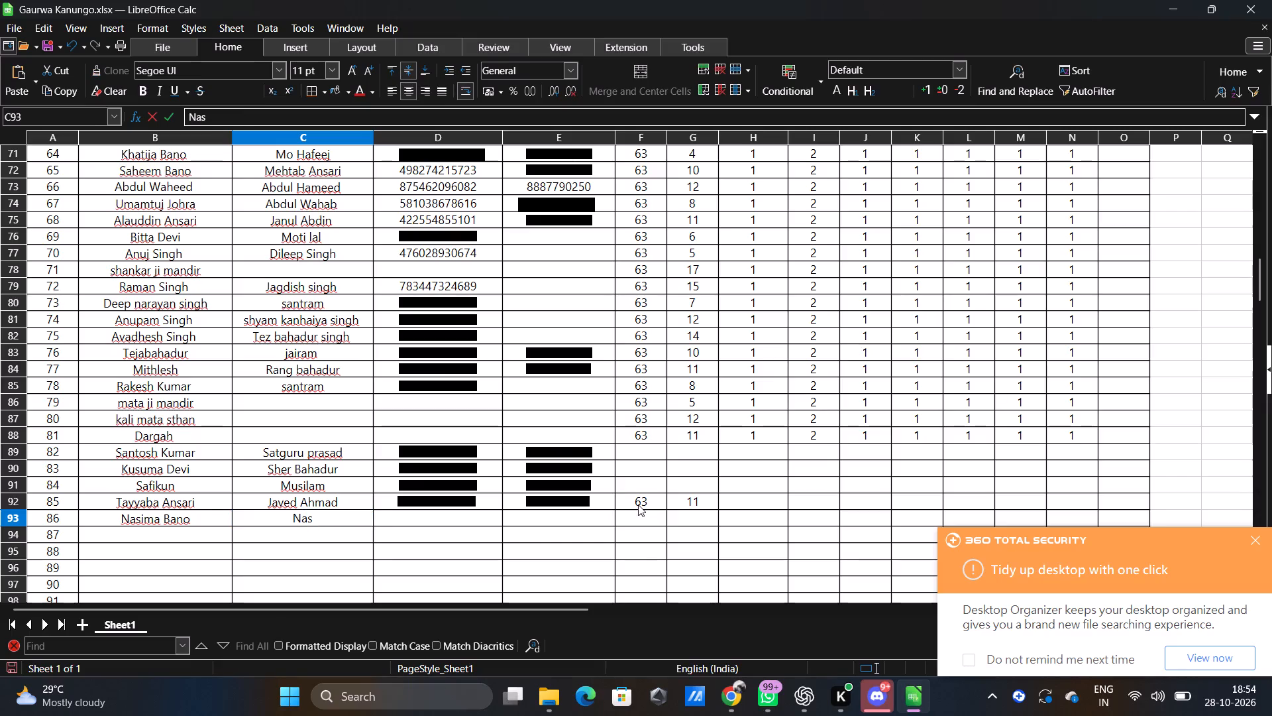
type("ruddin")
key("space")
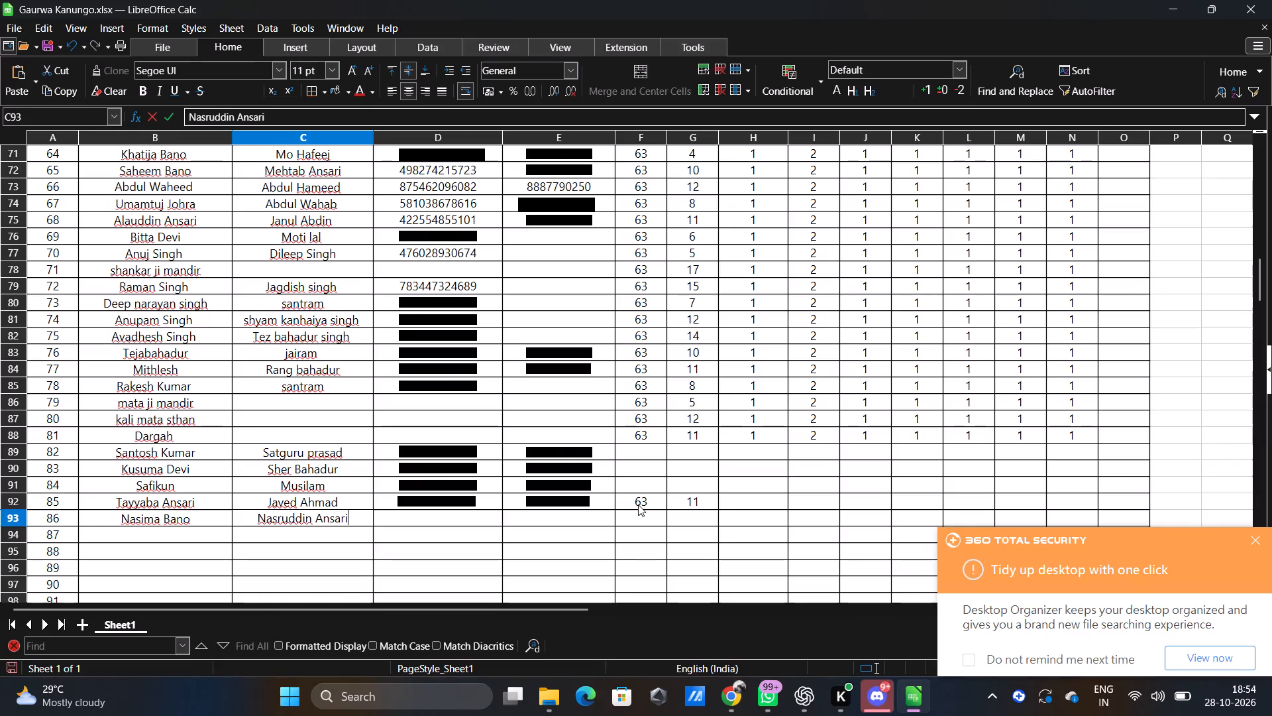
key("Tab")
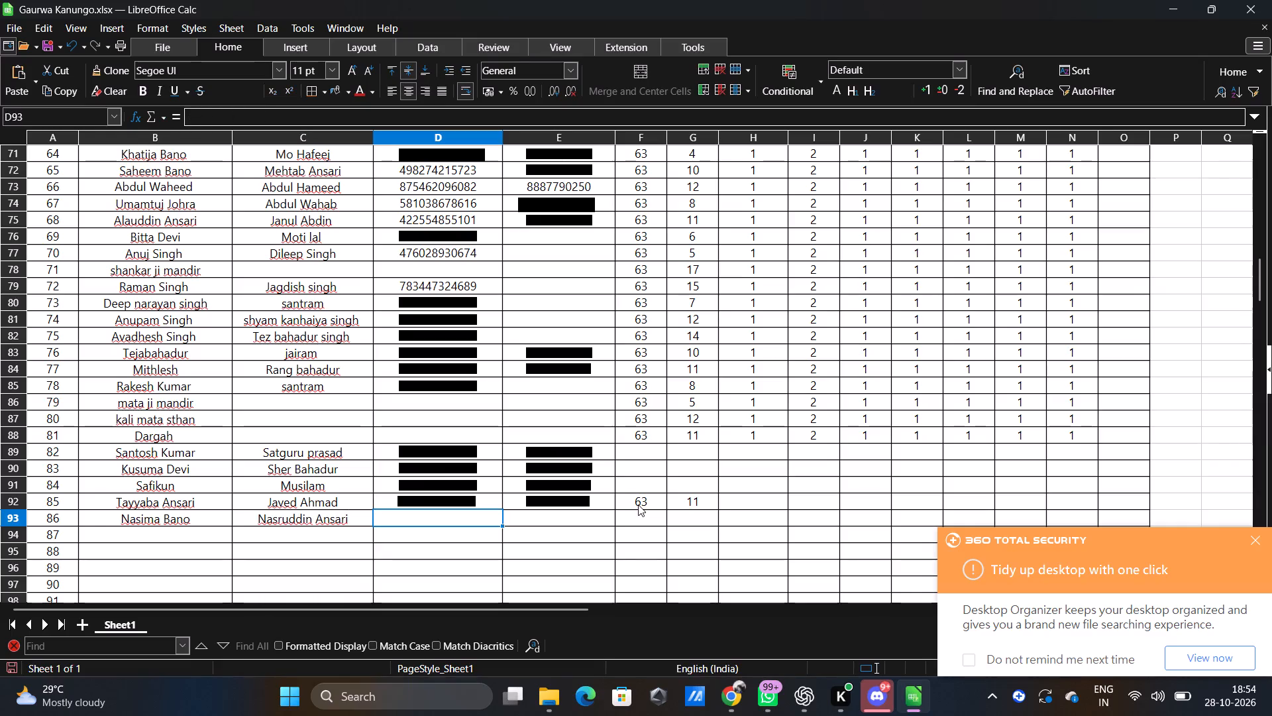
Enter the person's ID number in column D and phone number in column E of row 93.
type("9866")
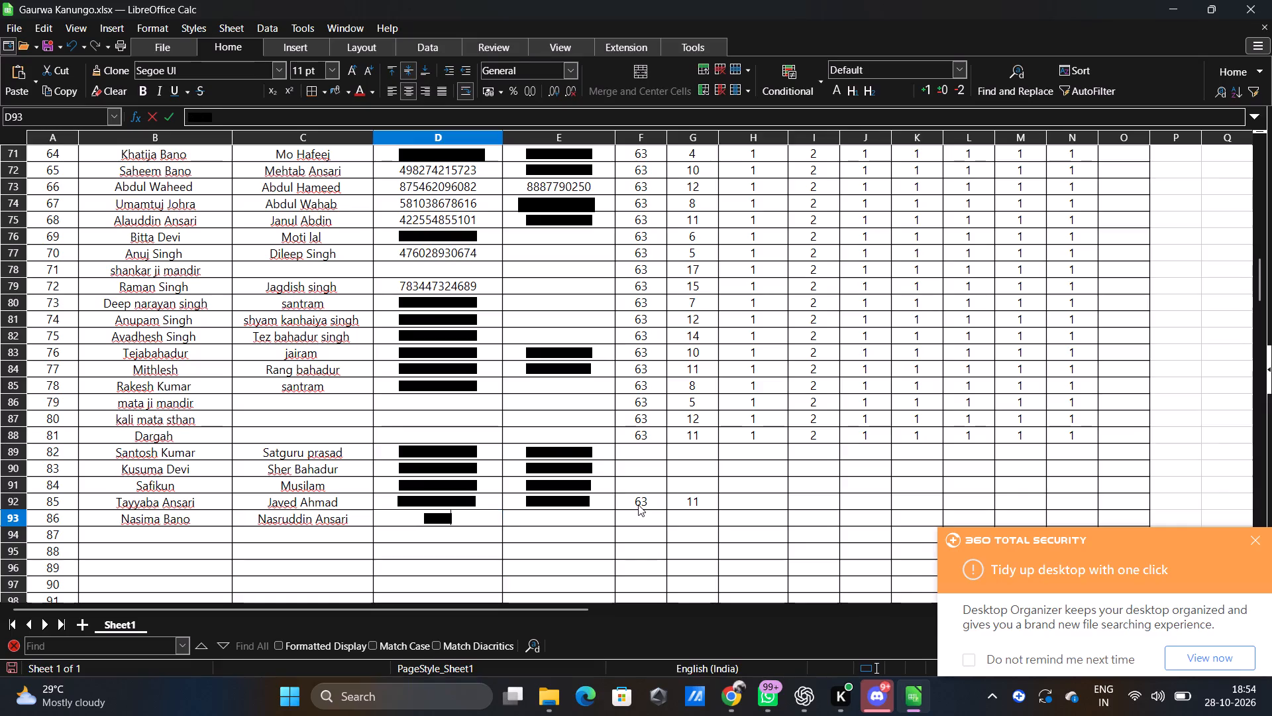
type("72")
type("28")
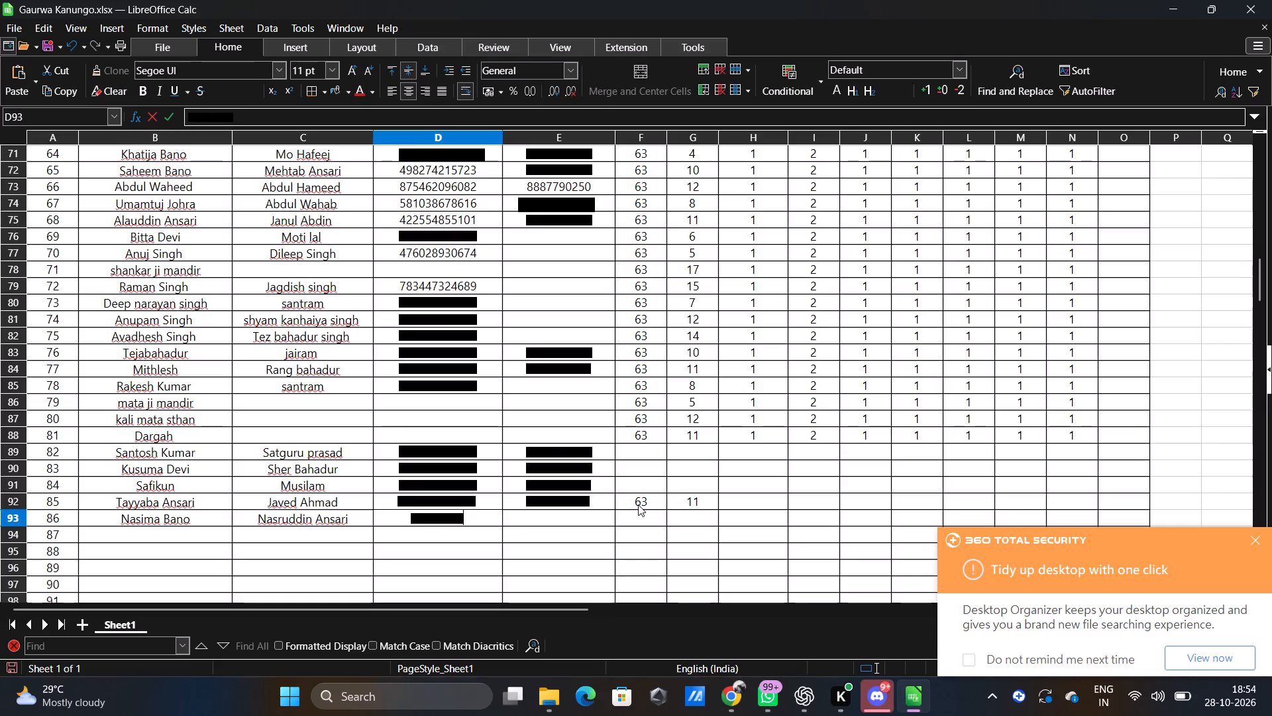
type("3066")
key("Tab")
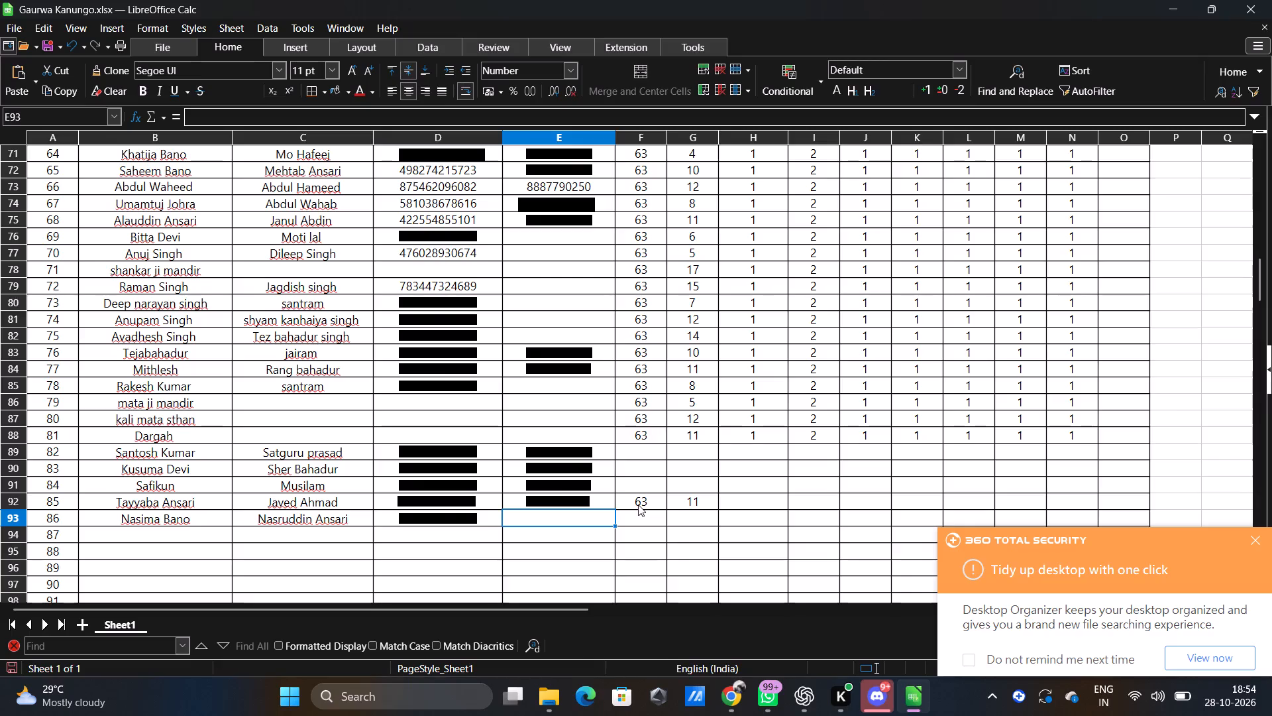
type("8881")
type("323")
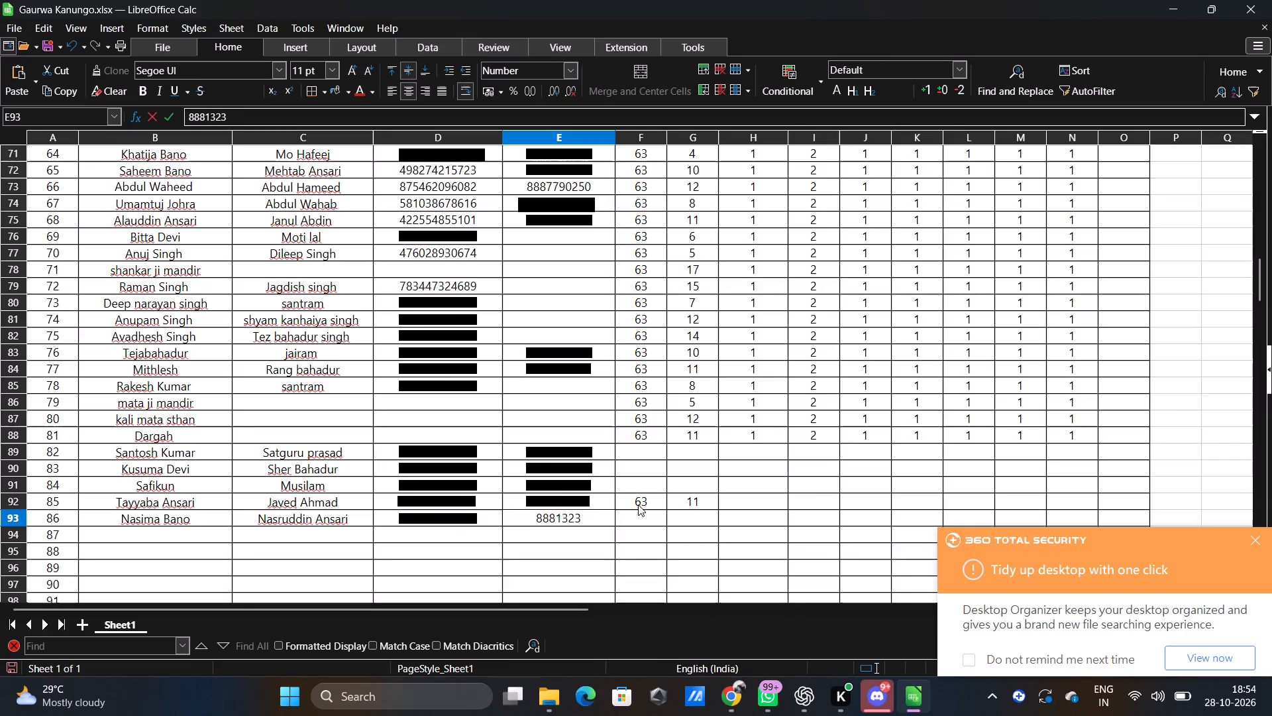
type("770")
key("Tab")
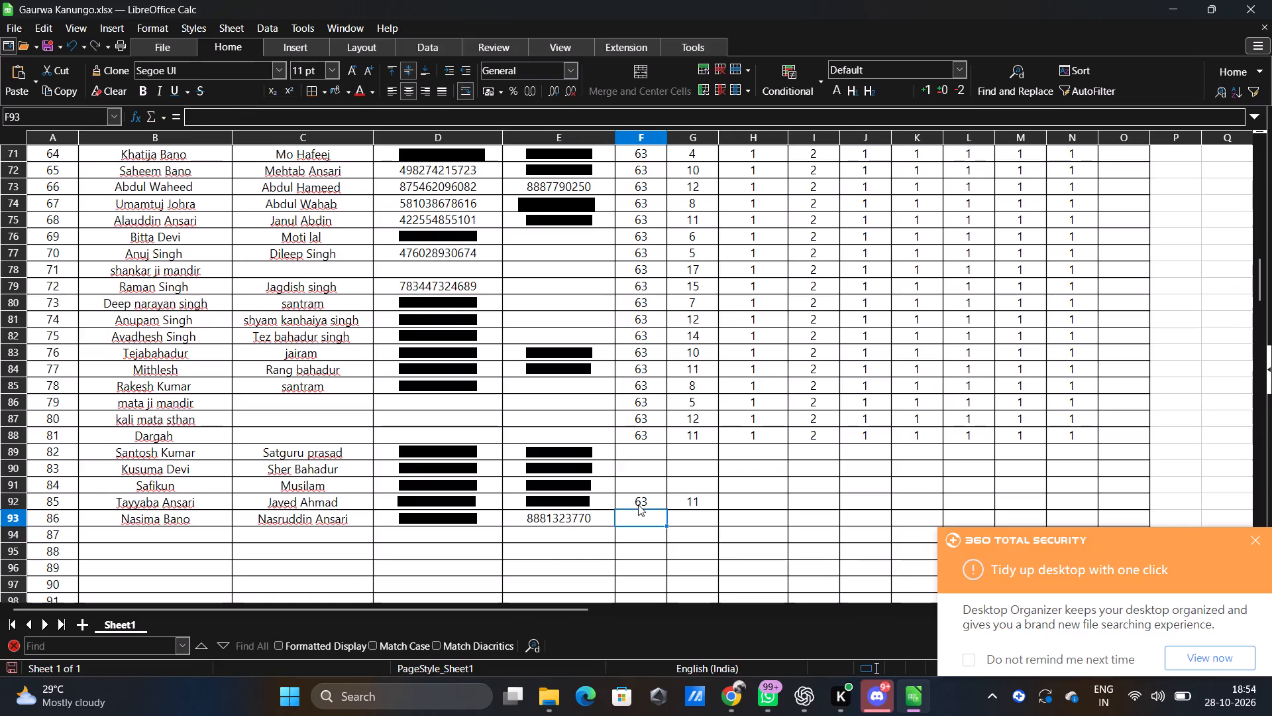
Complete row 93 with 63 in column F and 14 in column G.
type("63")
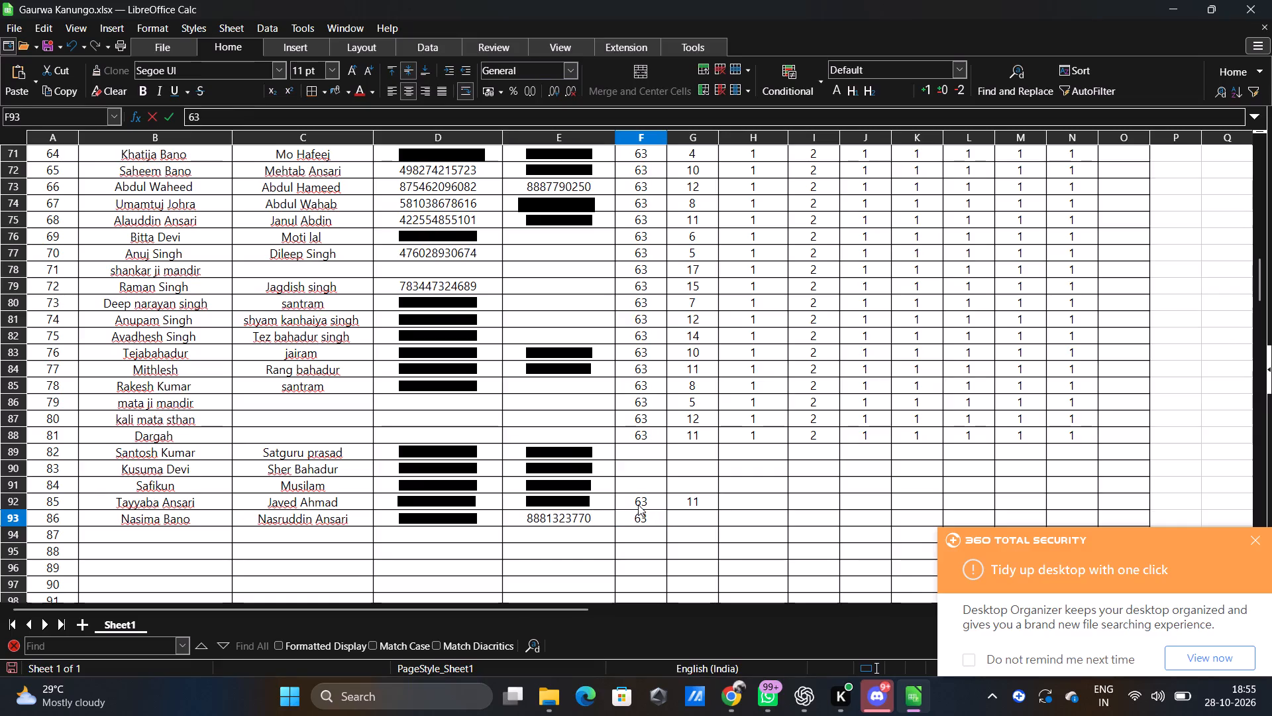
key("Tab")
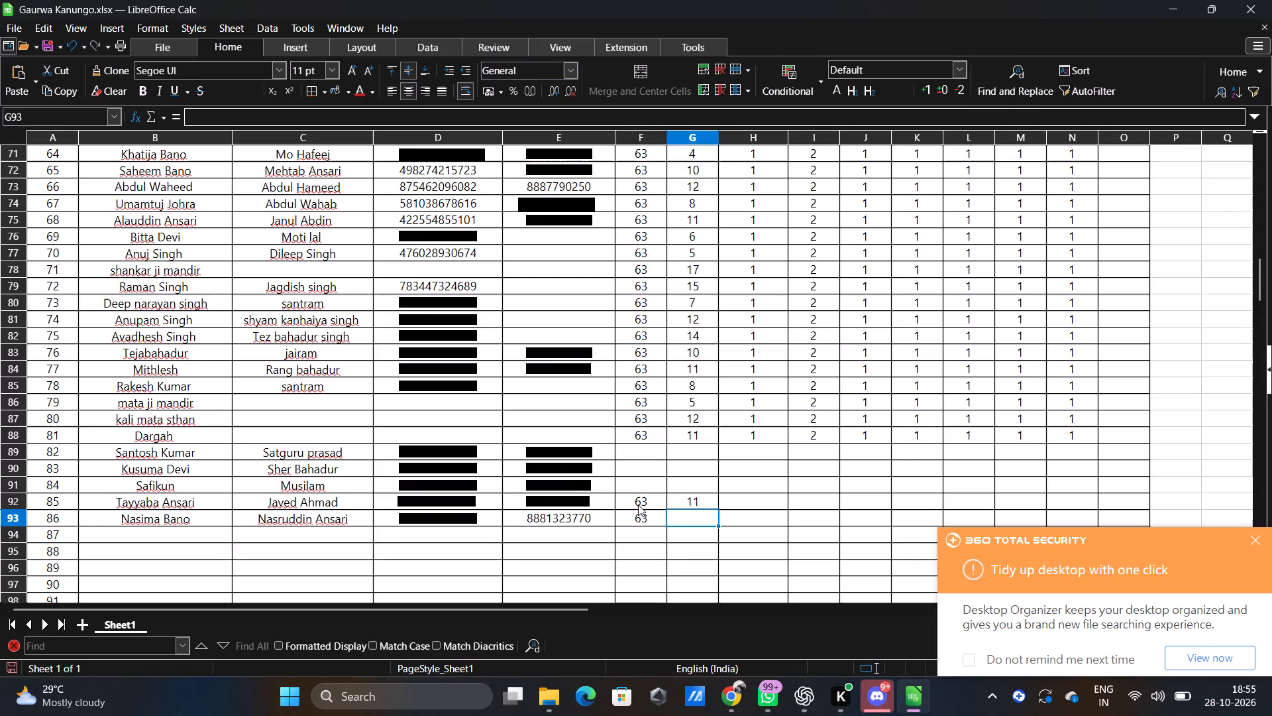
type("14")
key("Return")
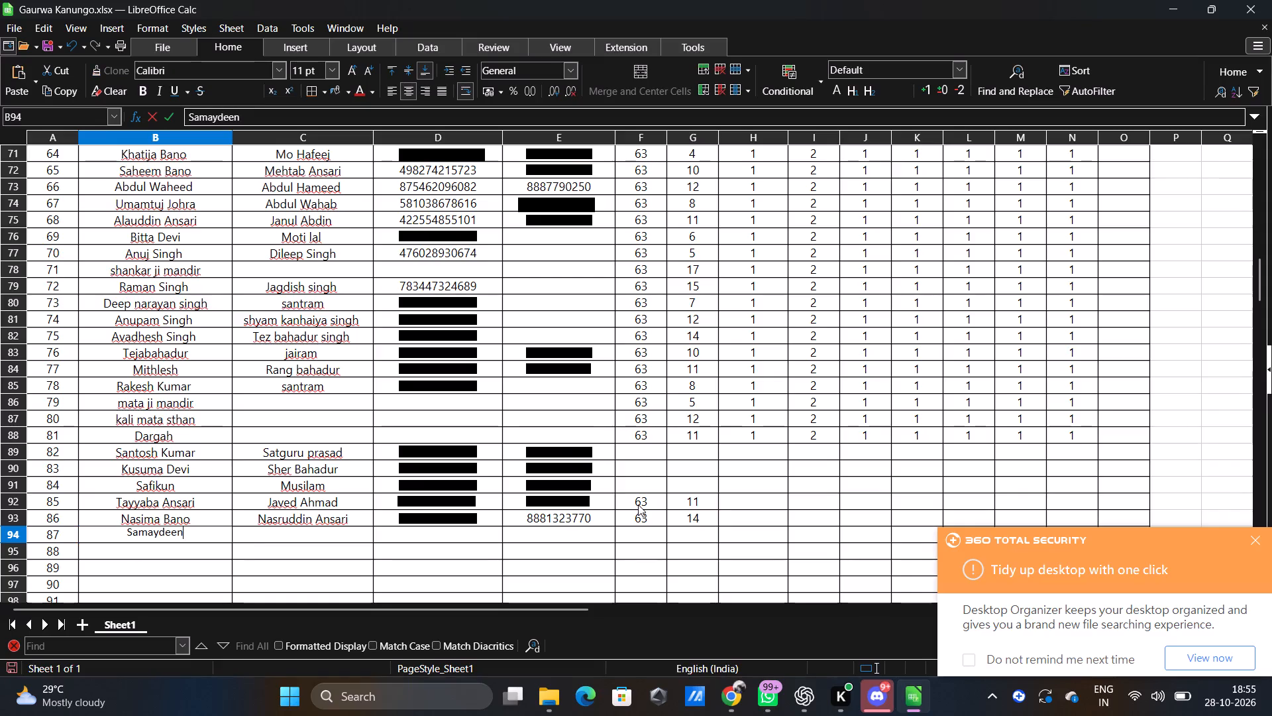
Fill in row 94, serial number 87, with the person's name in column B and the associated person's name in column C.
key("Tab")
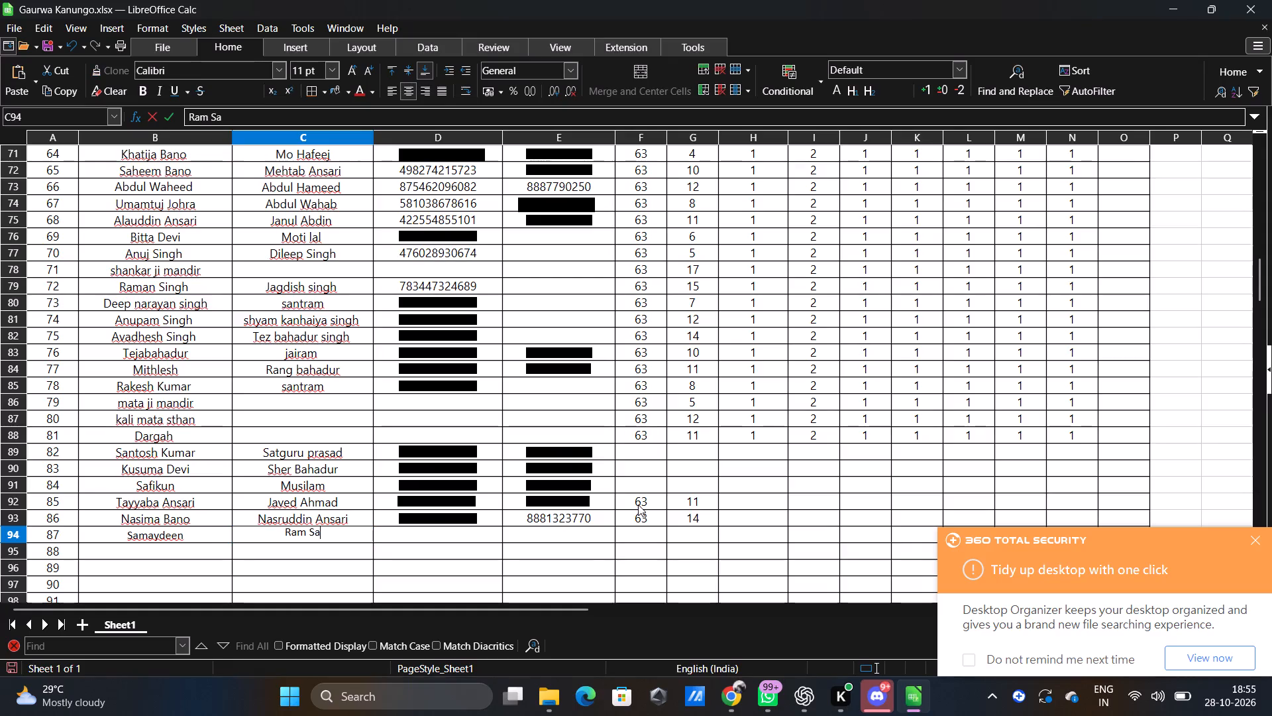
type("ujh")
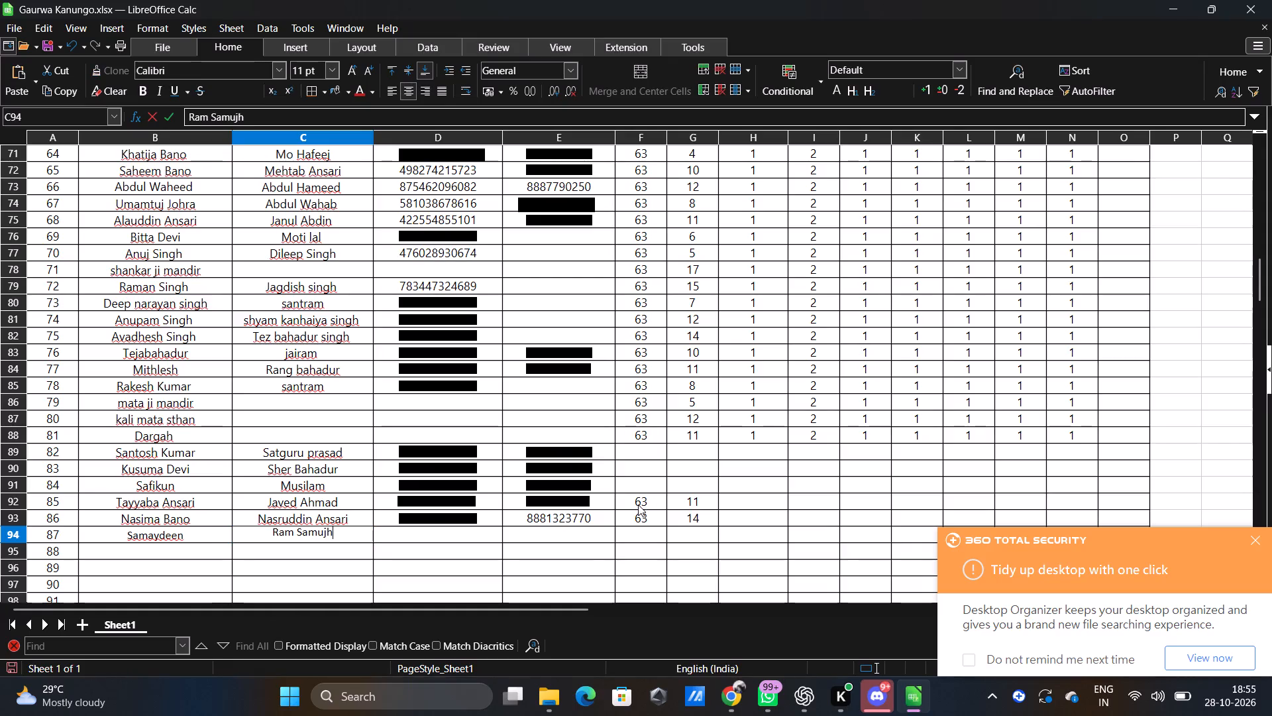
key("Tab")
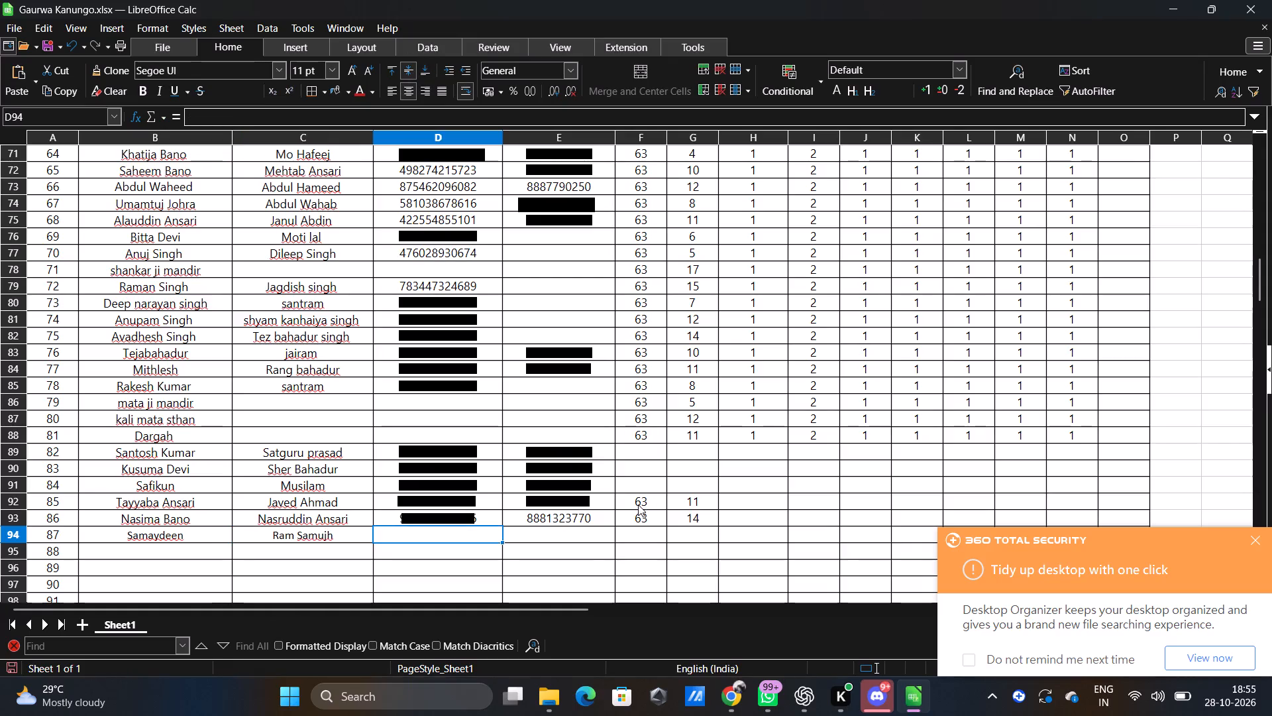
Enter the person's ID number in column D of row 94.
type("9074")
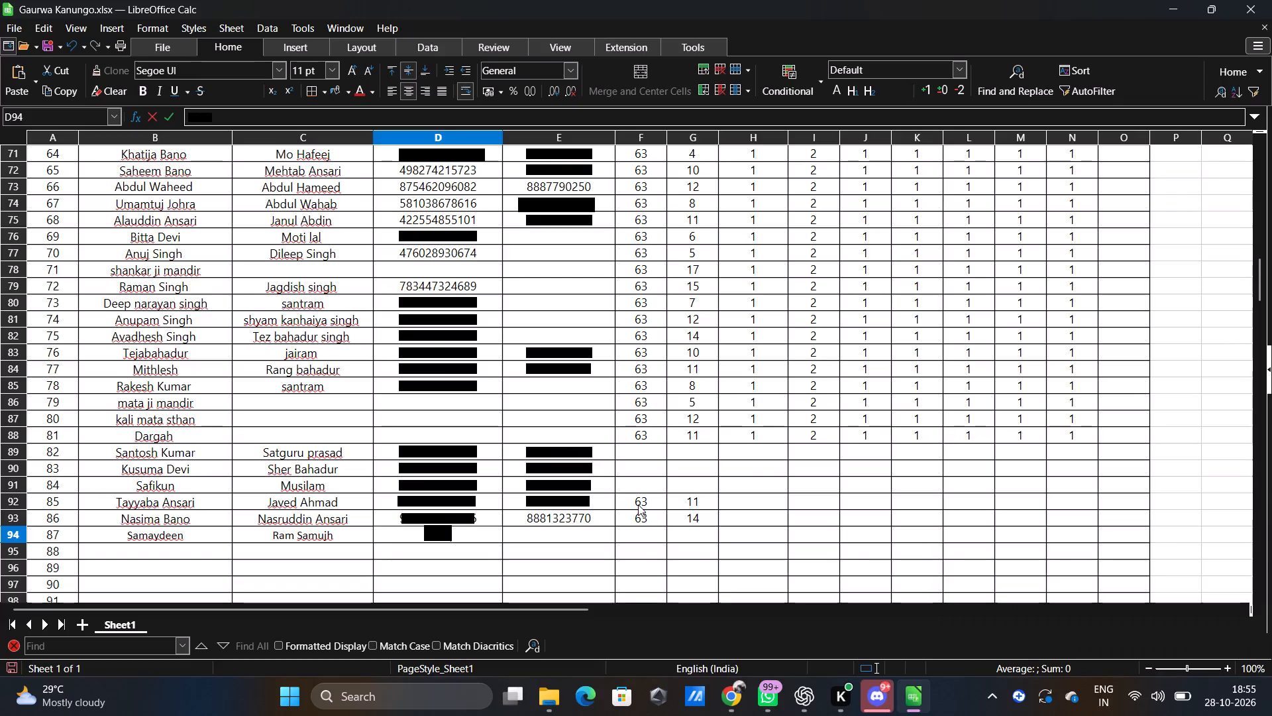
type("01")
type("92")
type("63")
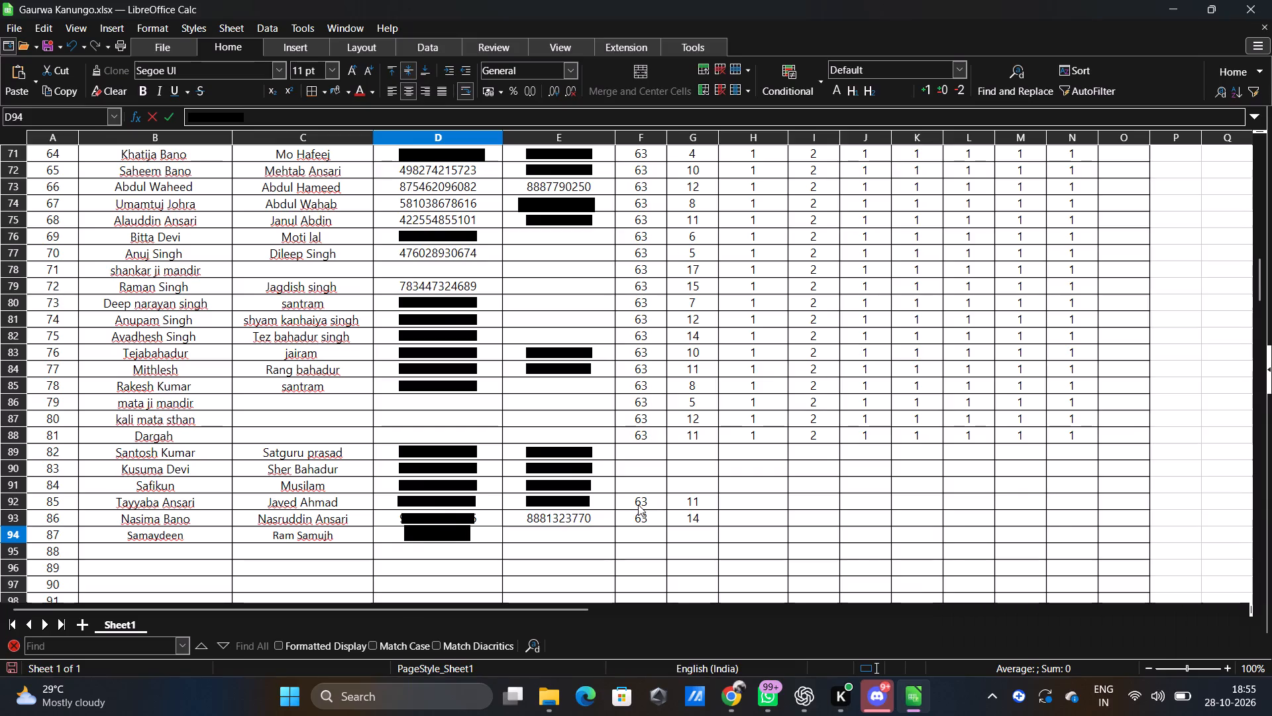
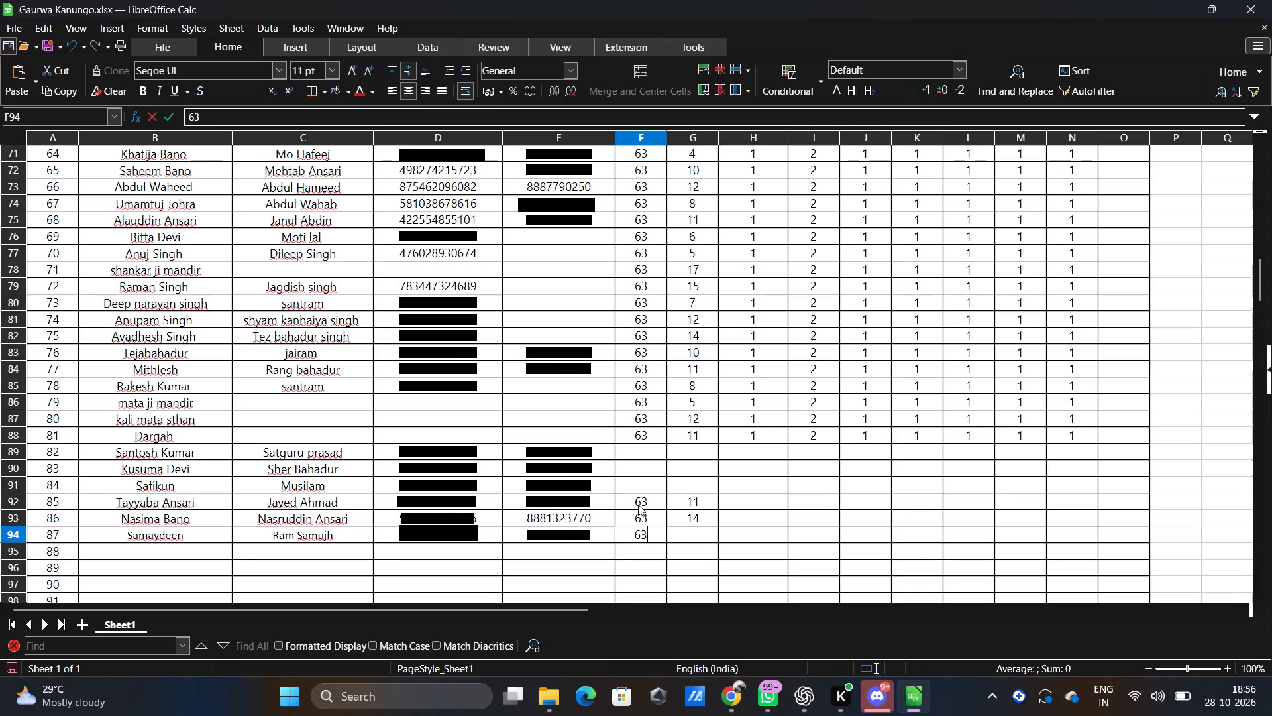
Complete row 94 with 63 in column F and 9 in column G.
key("Tab")
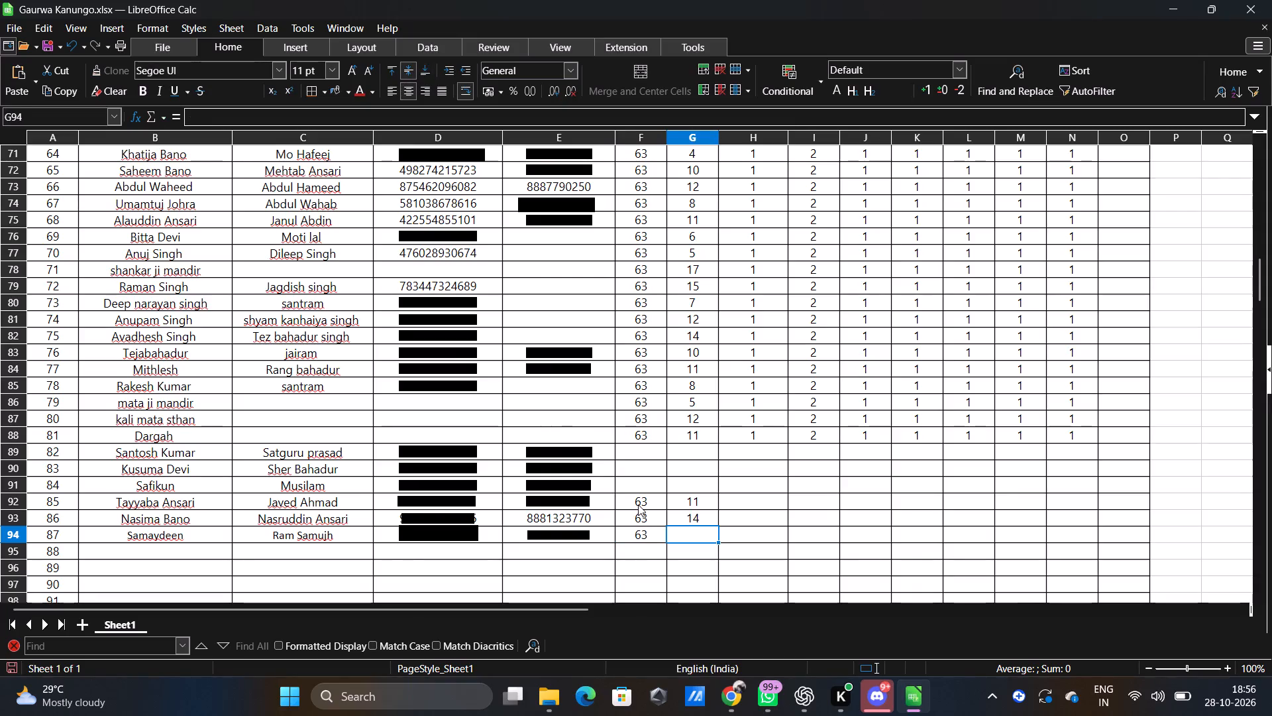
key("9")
key("Return")
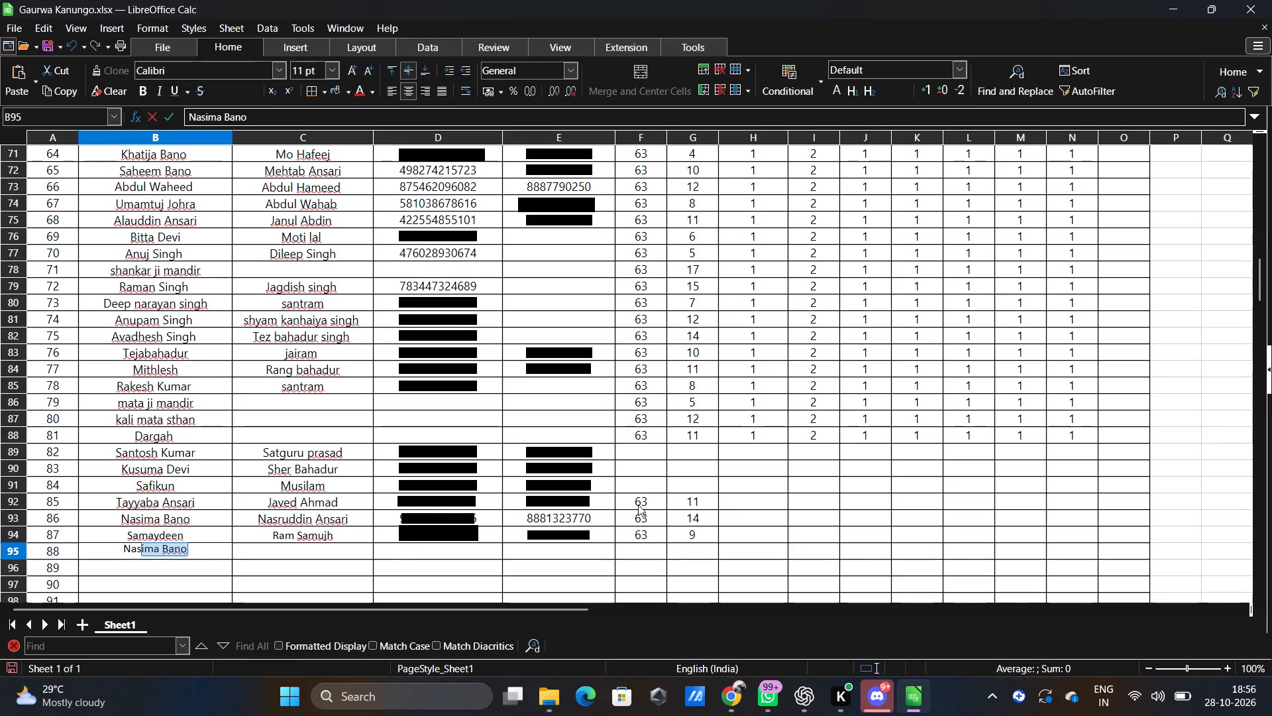
Enter the person's full name in column B of row 95, serial number 88.
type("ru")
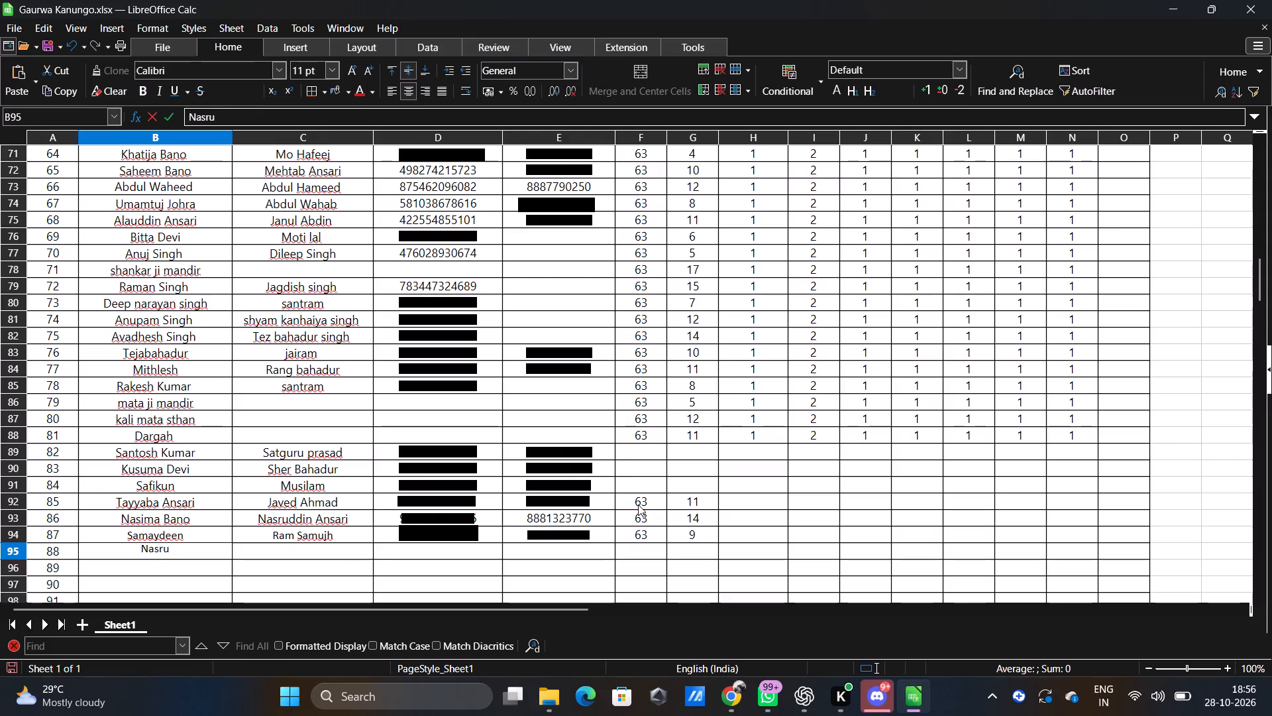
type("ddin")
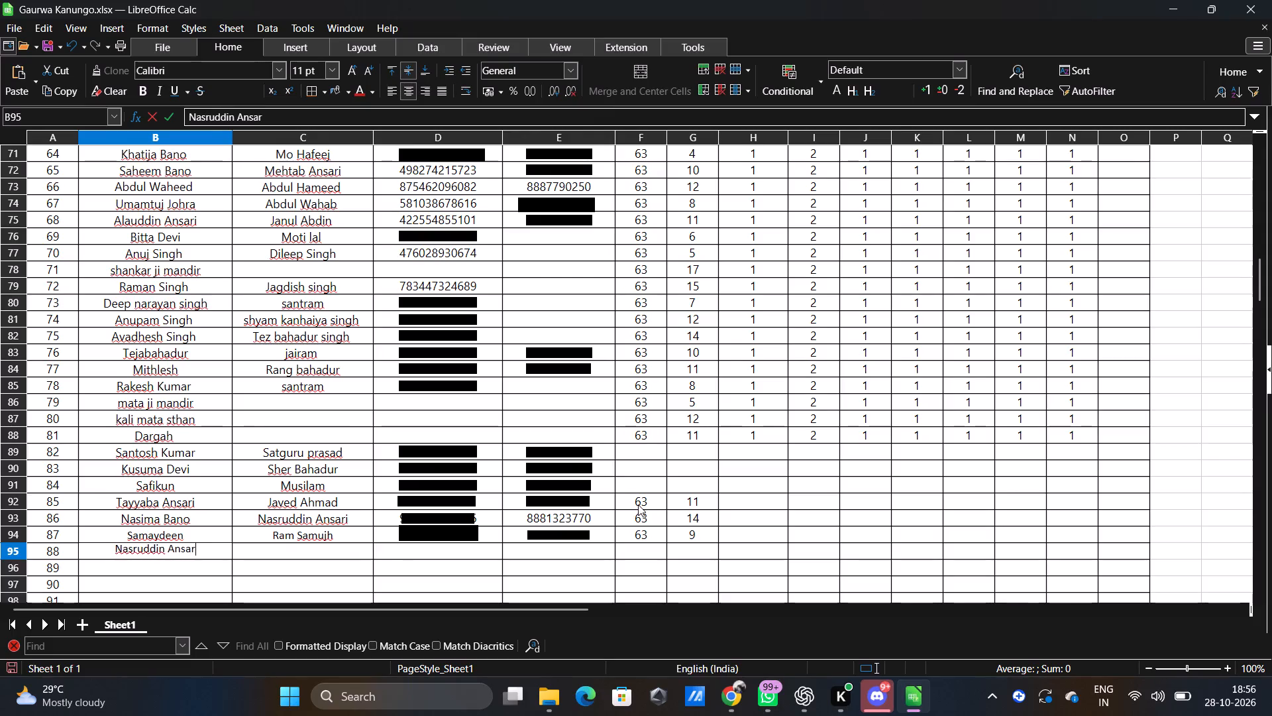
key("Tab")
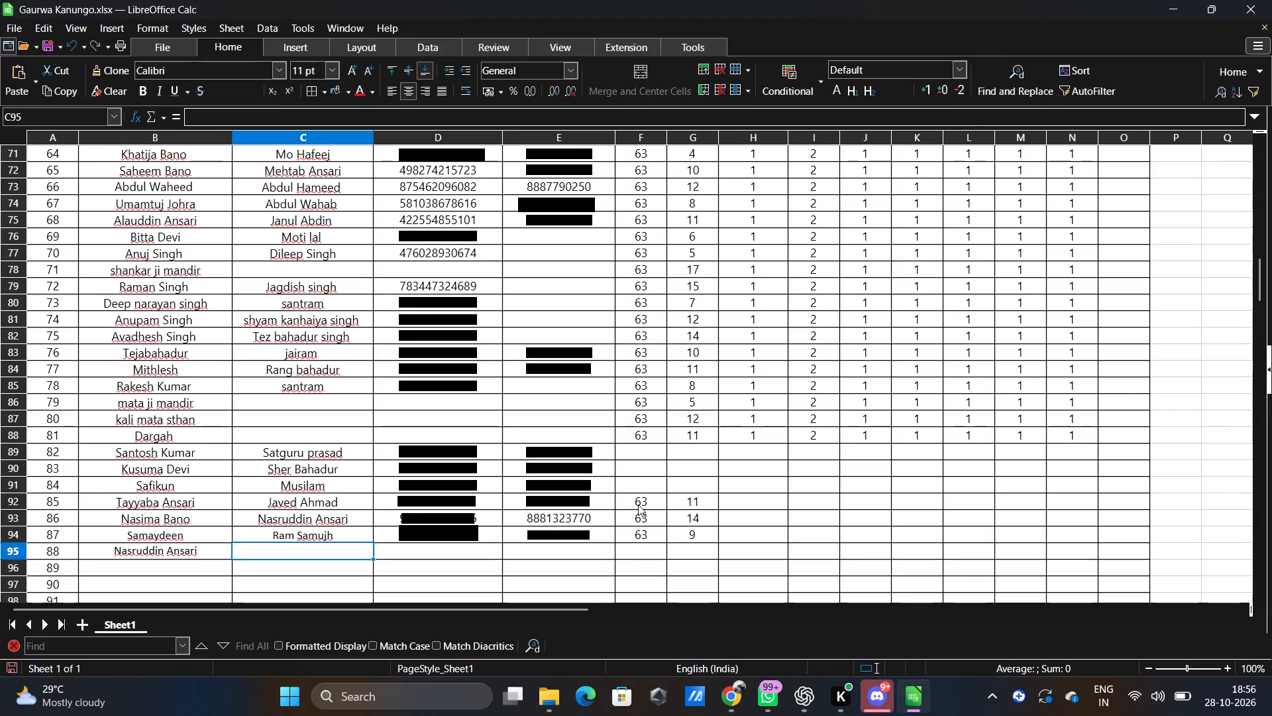
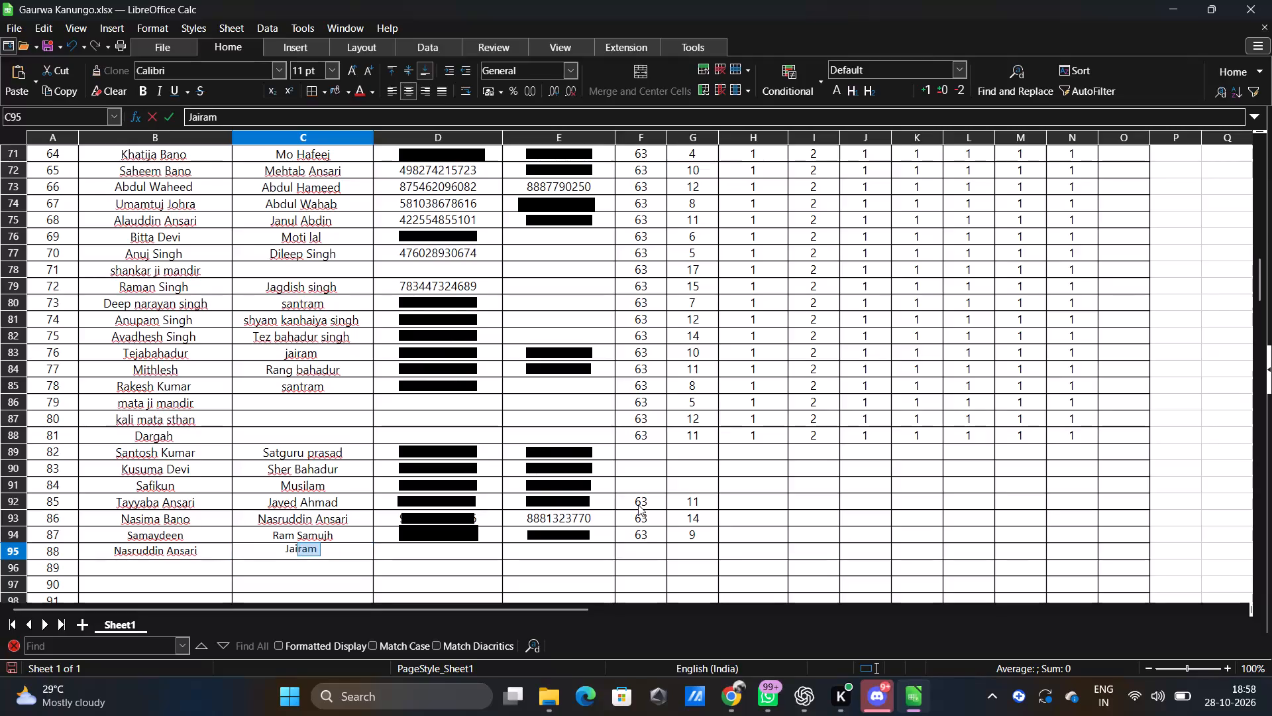
Enter the second person's full name in column C of row 95, serial number 88.
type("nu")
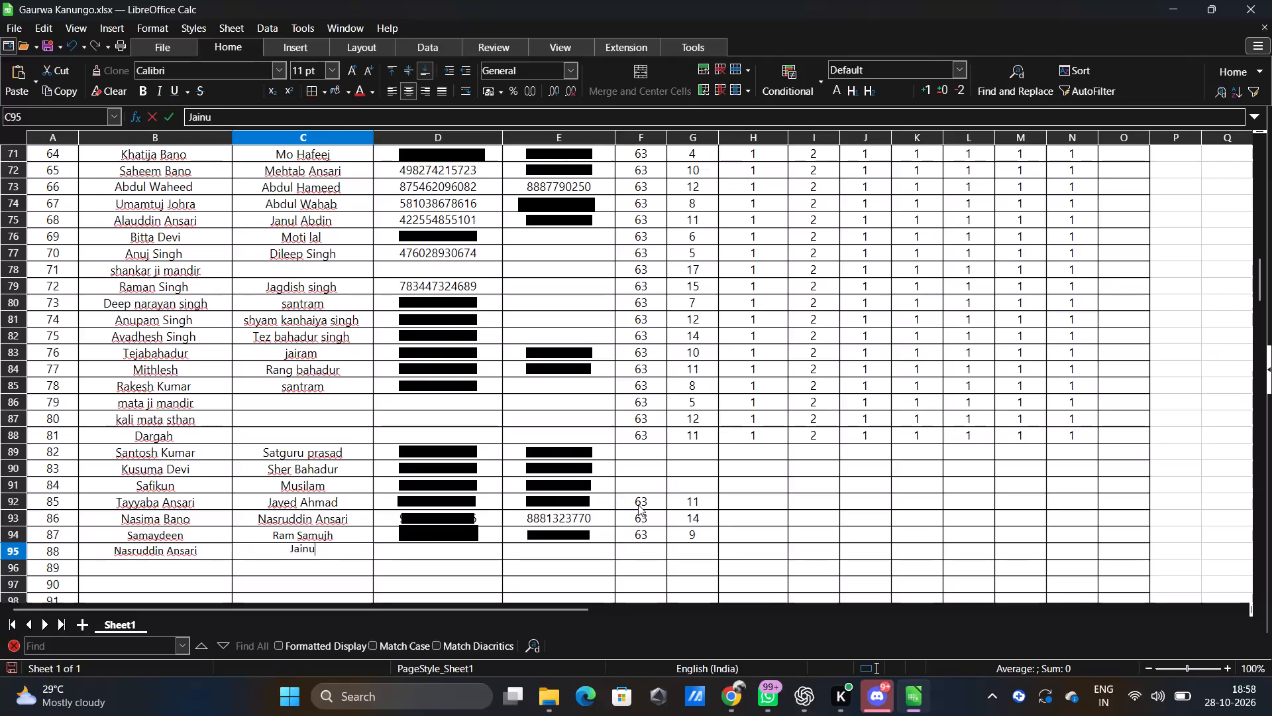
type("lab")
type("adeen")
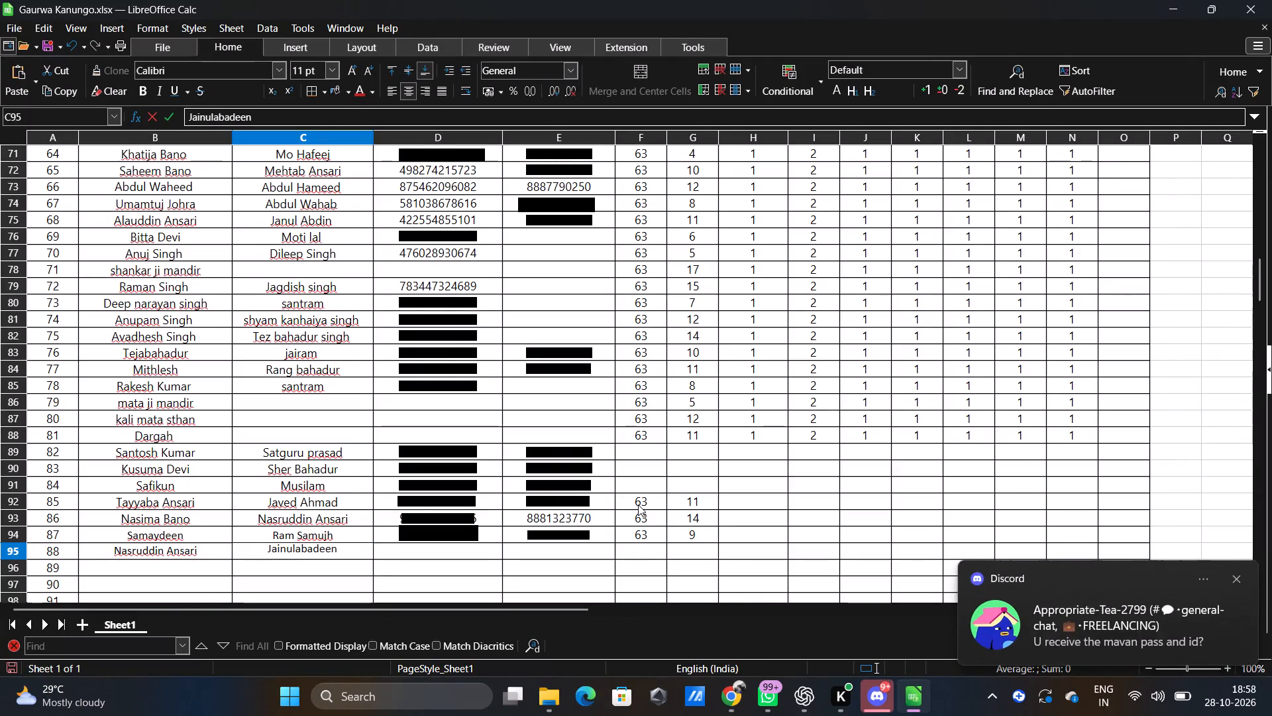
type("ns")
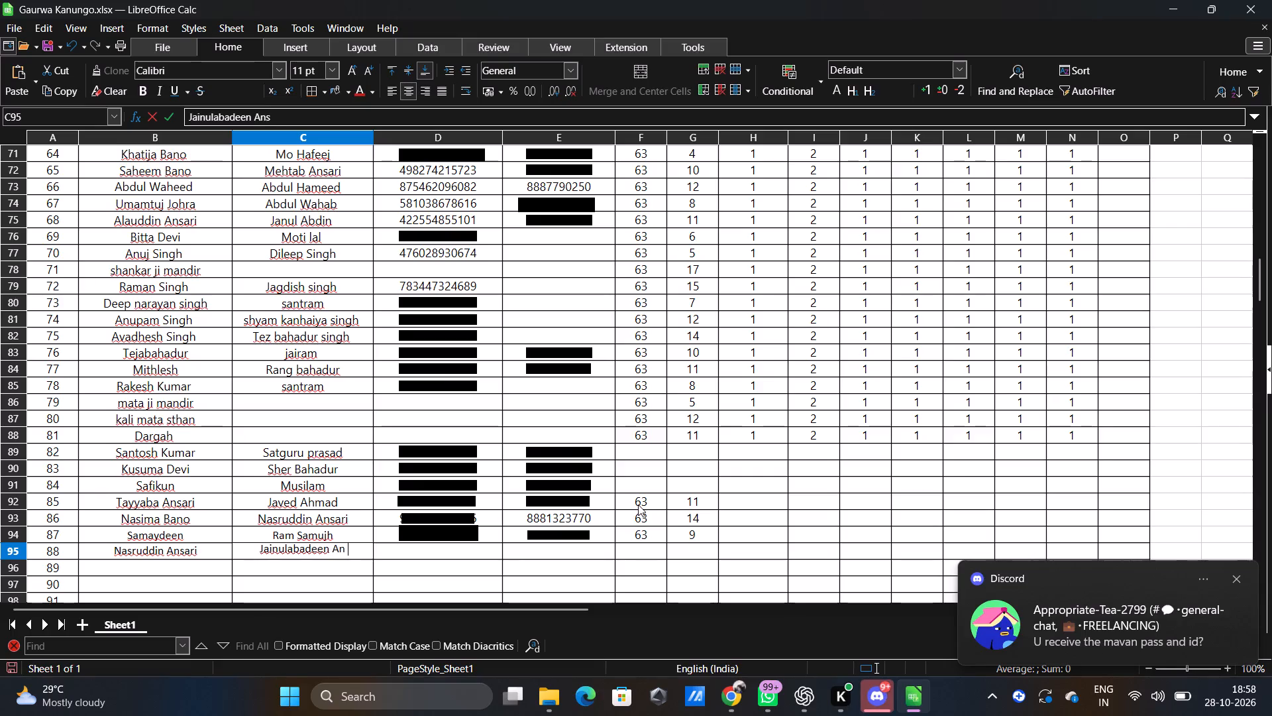
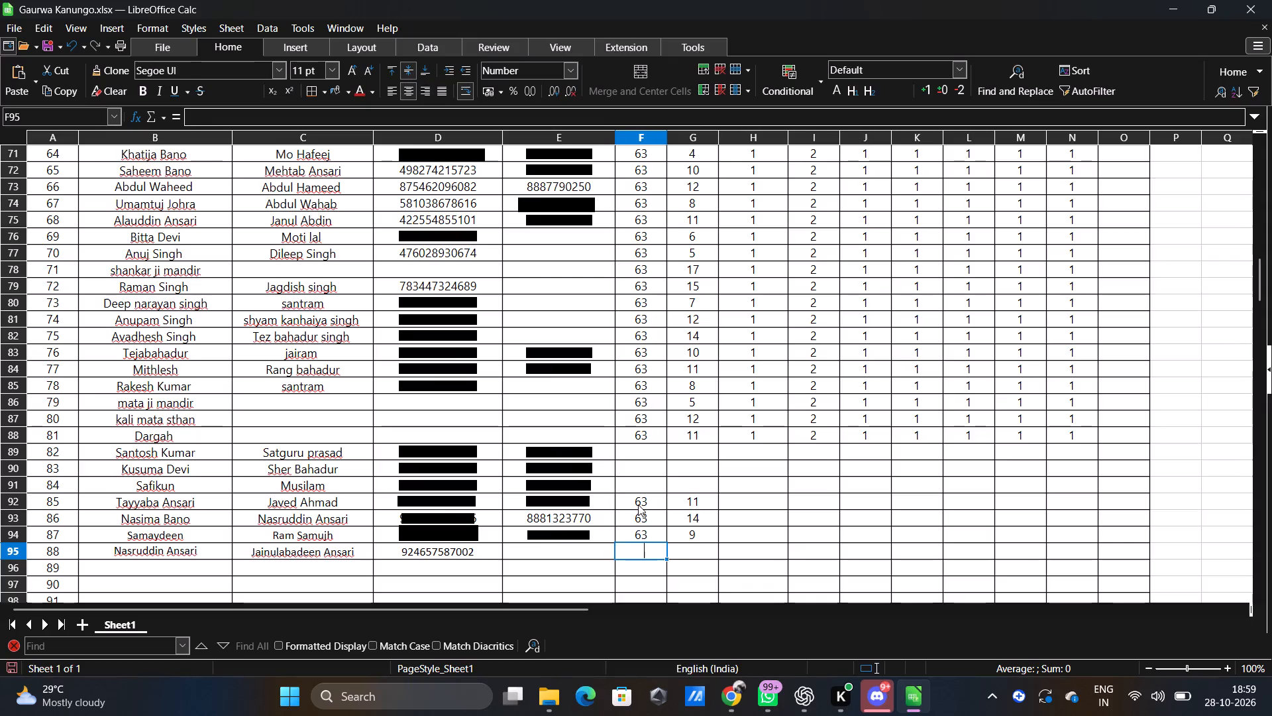
Complete row 95, serial number 88, with 63 in column F and 12 in column G.
key("Tab")
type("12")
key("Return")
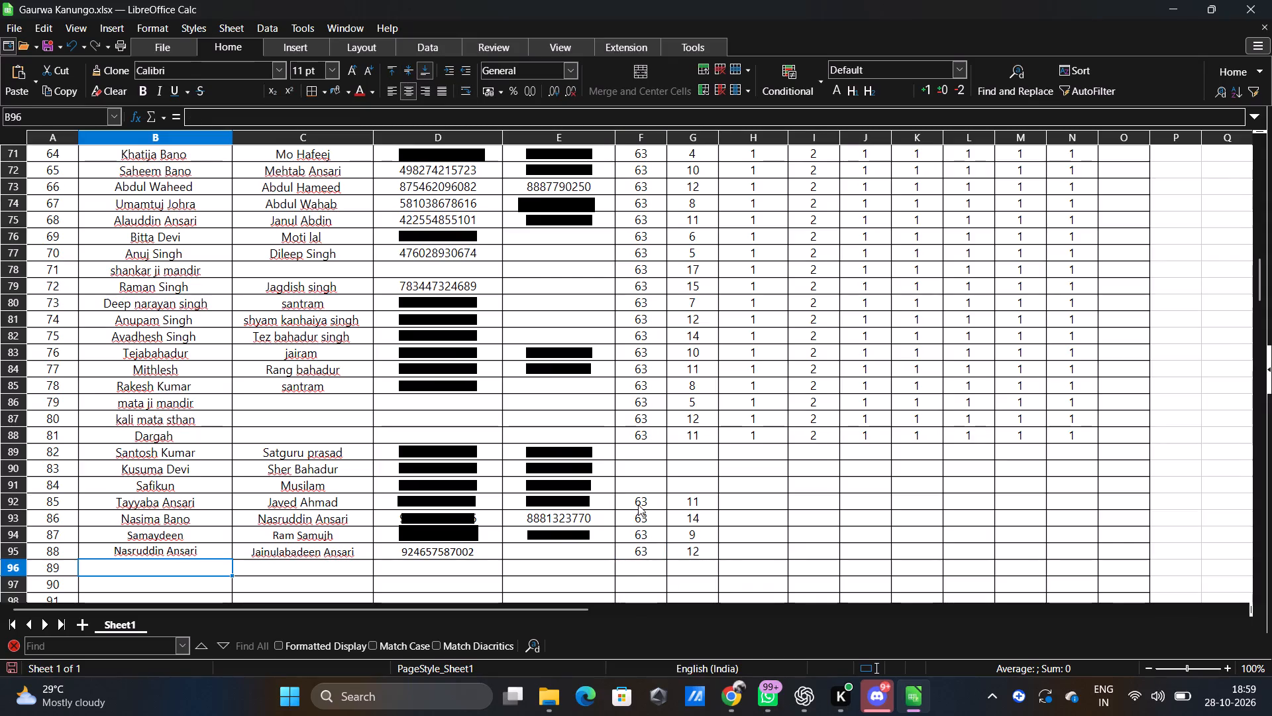
Enter the person's full name in column B and the related person's first name in column C of row 96, serial number 89.
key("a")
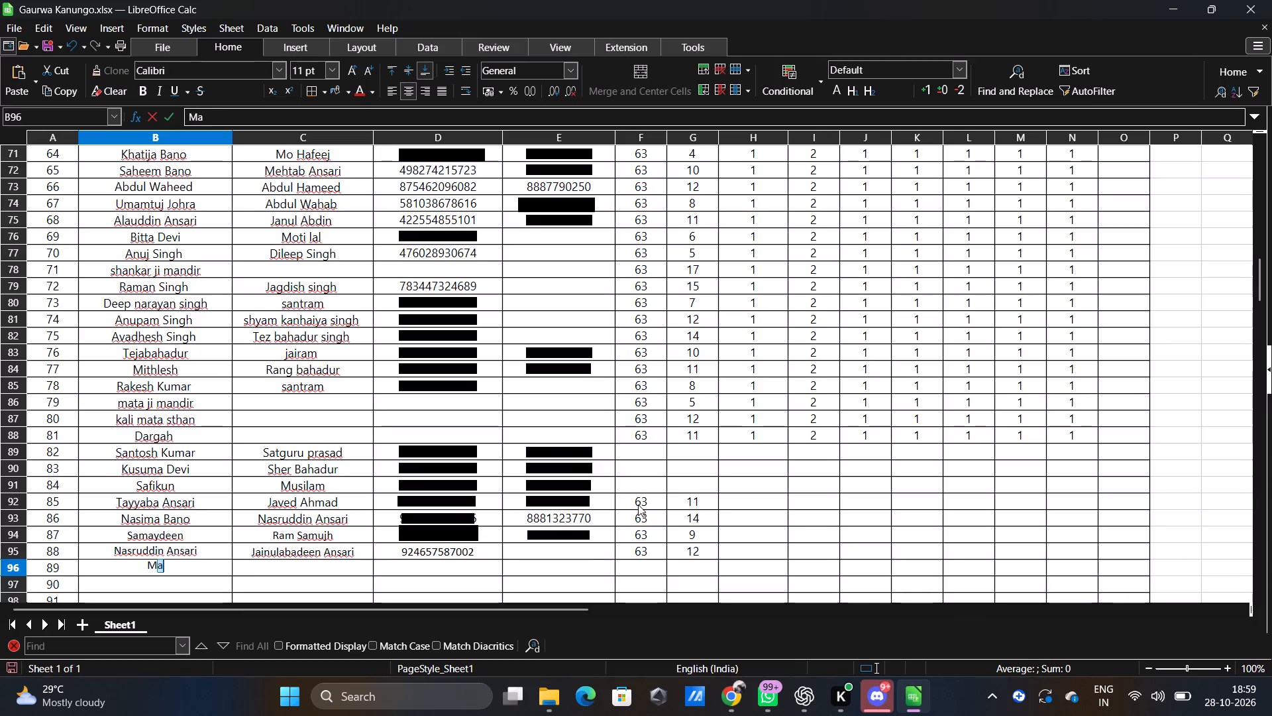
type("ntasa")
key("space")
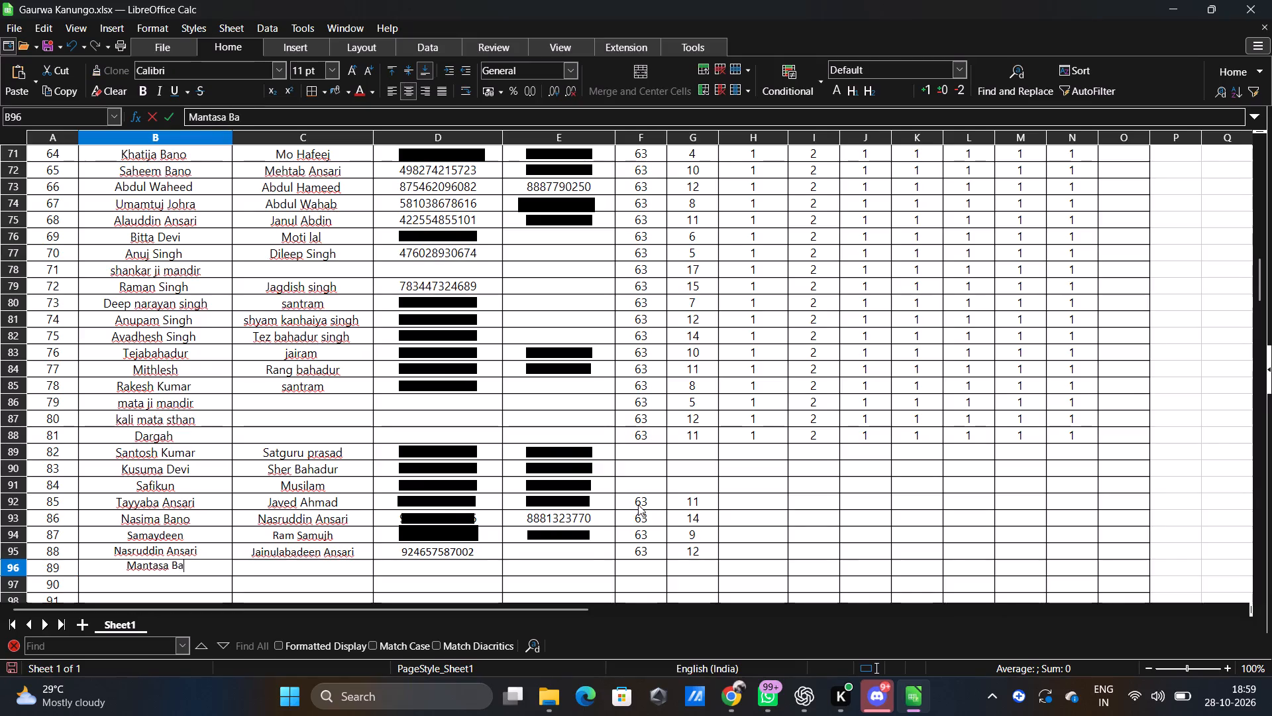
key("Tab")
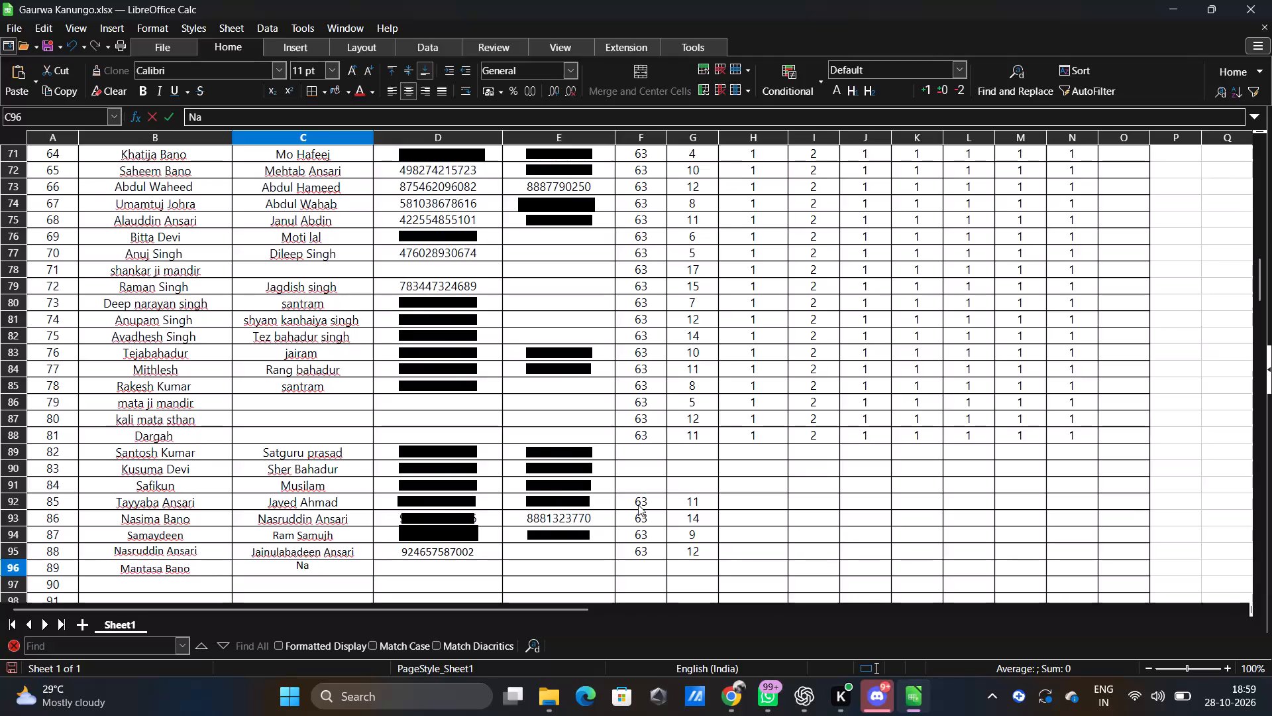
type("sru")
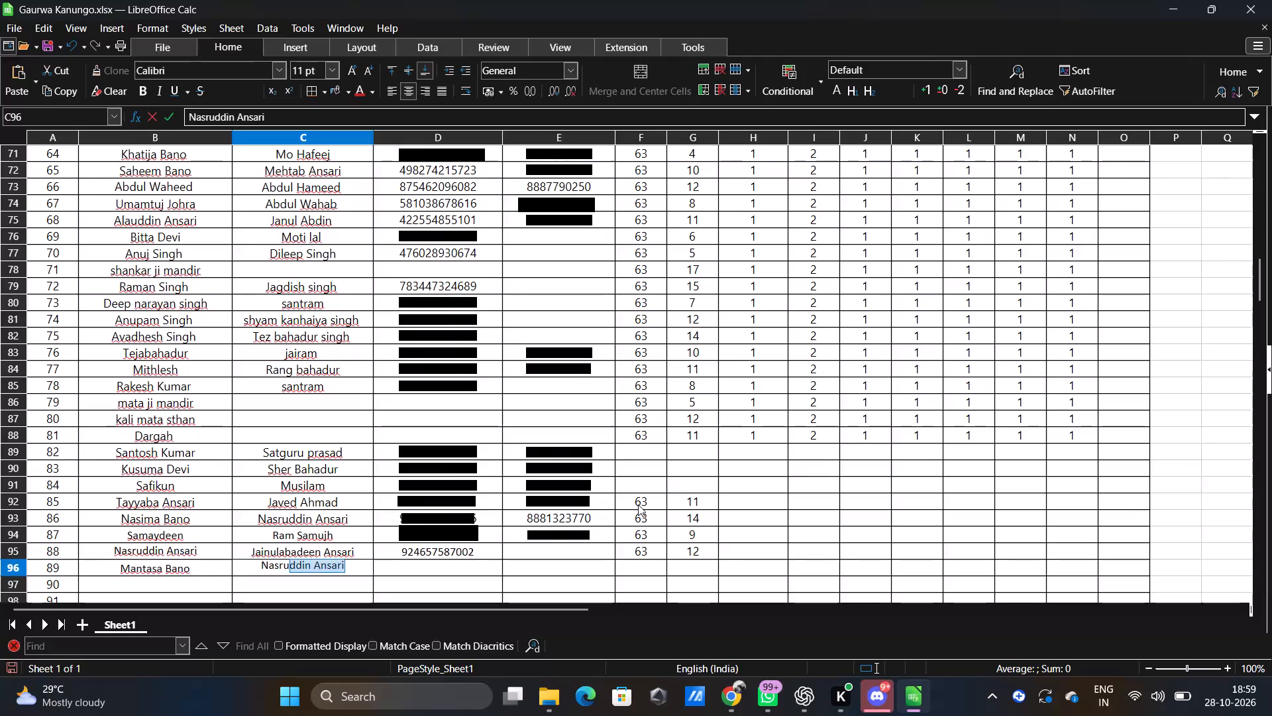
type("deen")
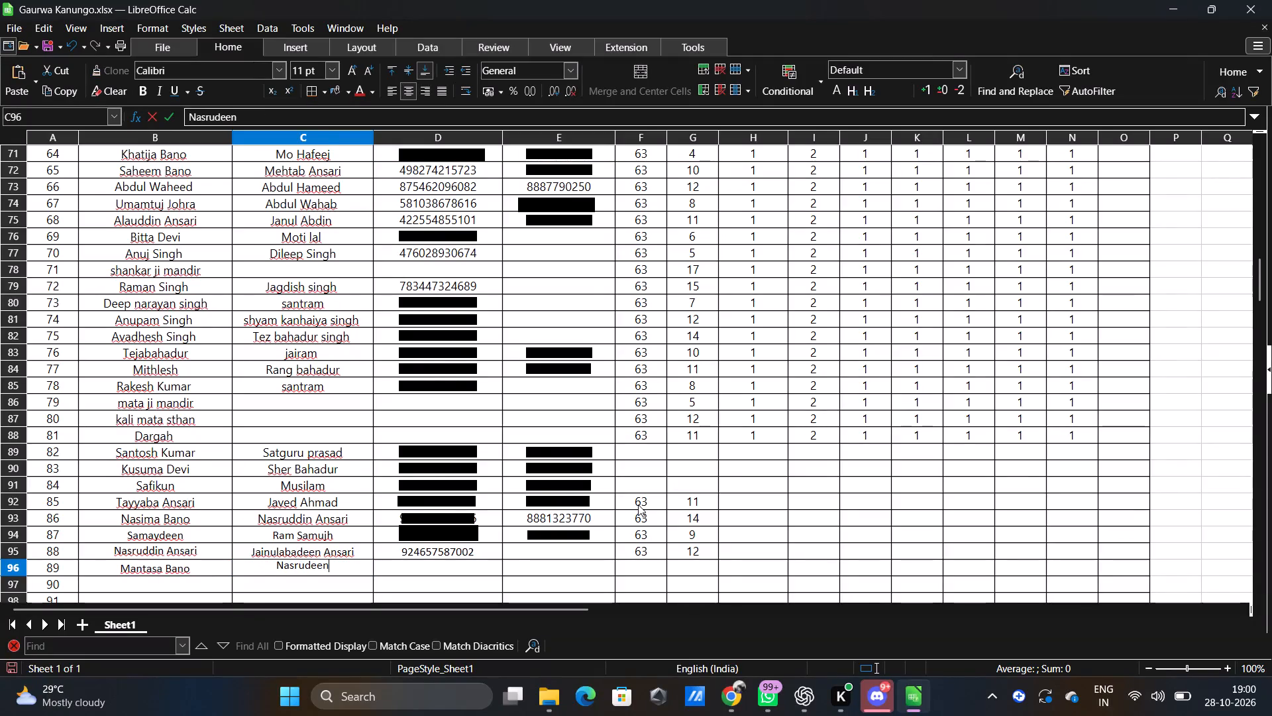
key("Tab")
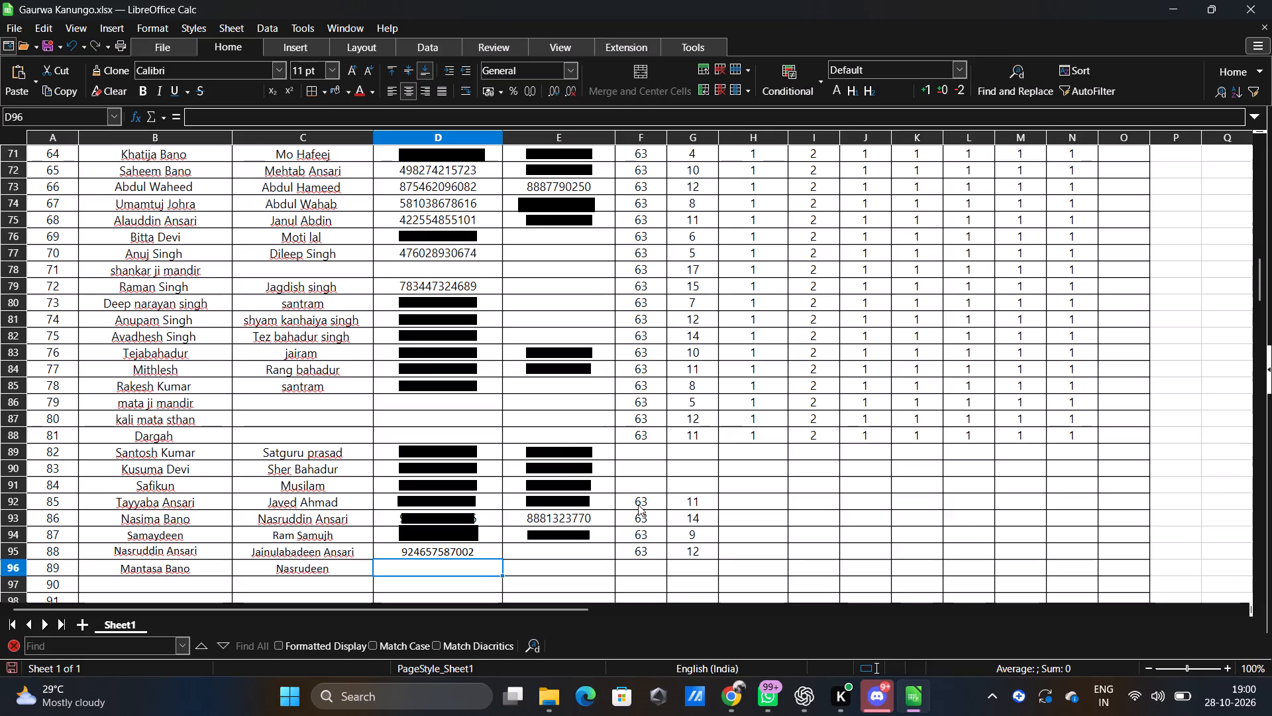
Enter the person's 12-digit ID number in column D of row 96, correcting its final digits.
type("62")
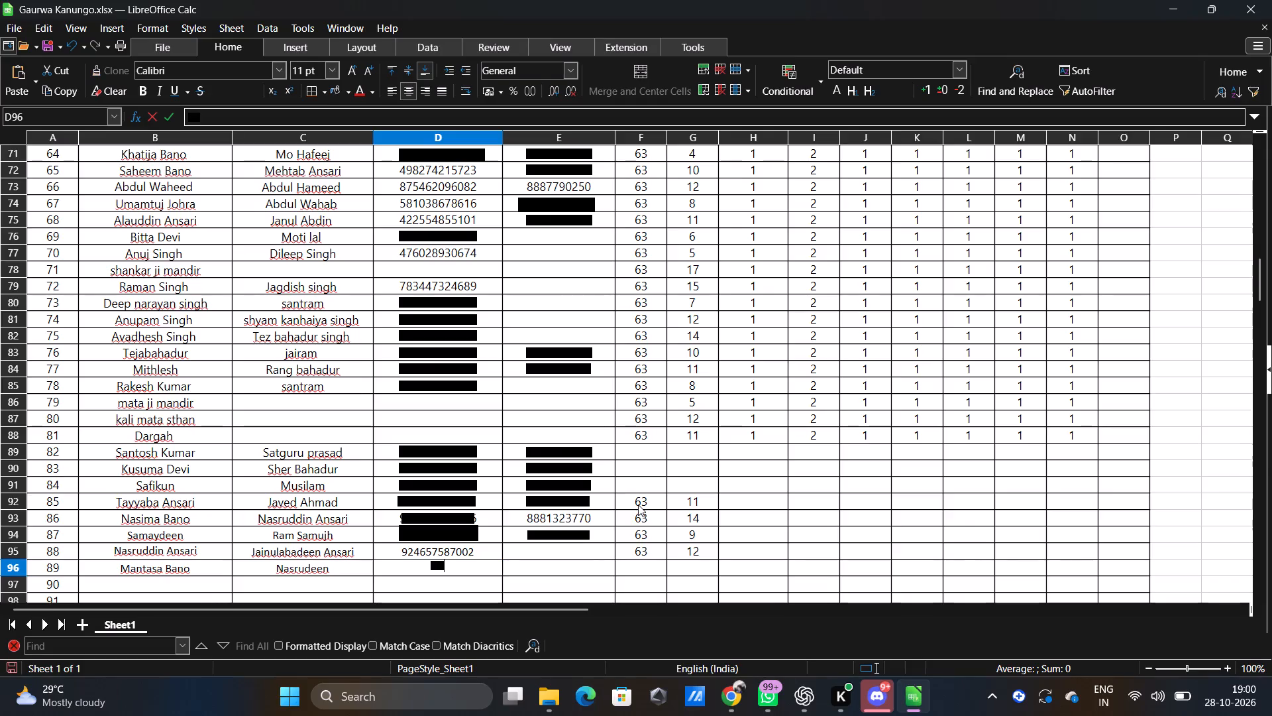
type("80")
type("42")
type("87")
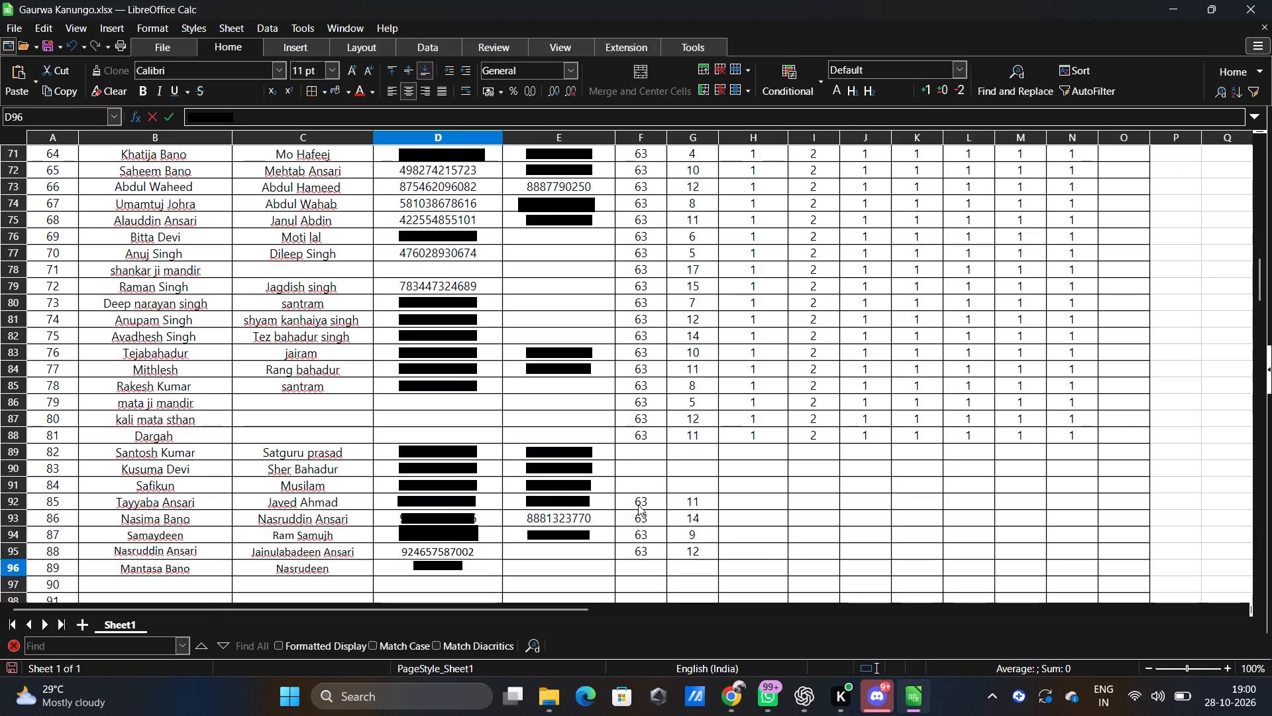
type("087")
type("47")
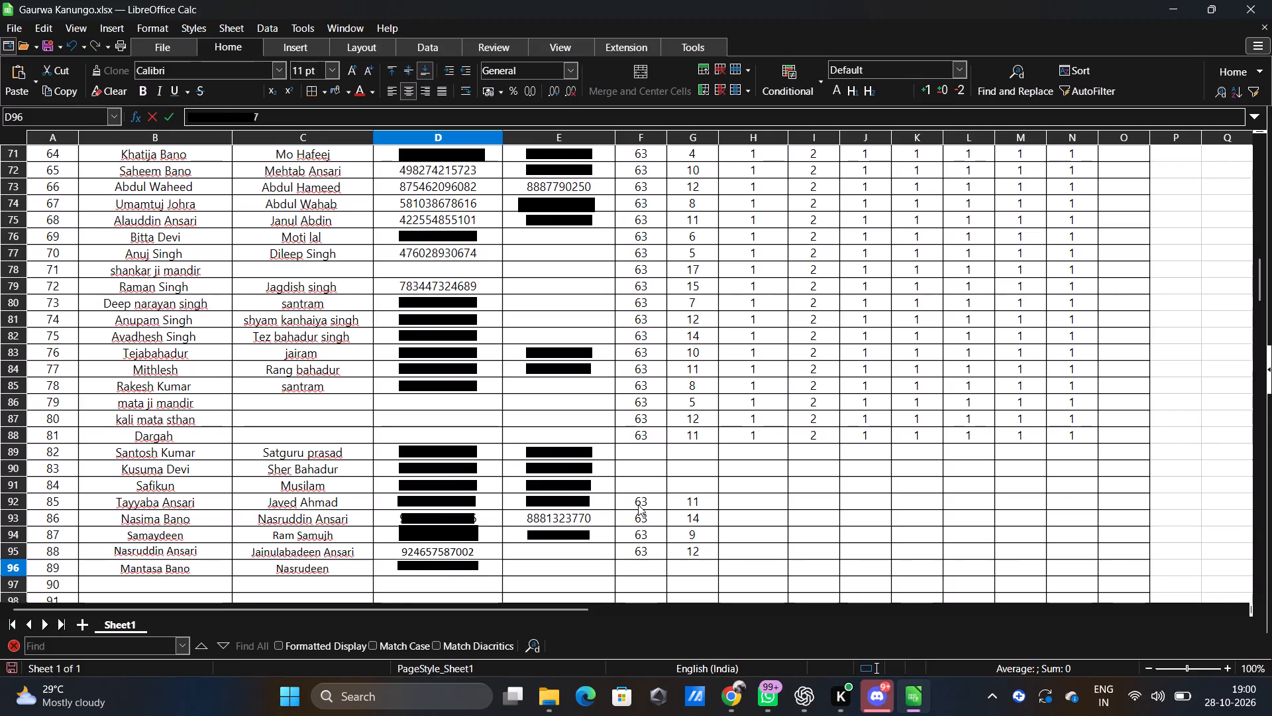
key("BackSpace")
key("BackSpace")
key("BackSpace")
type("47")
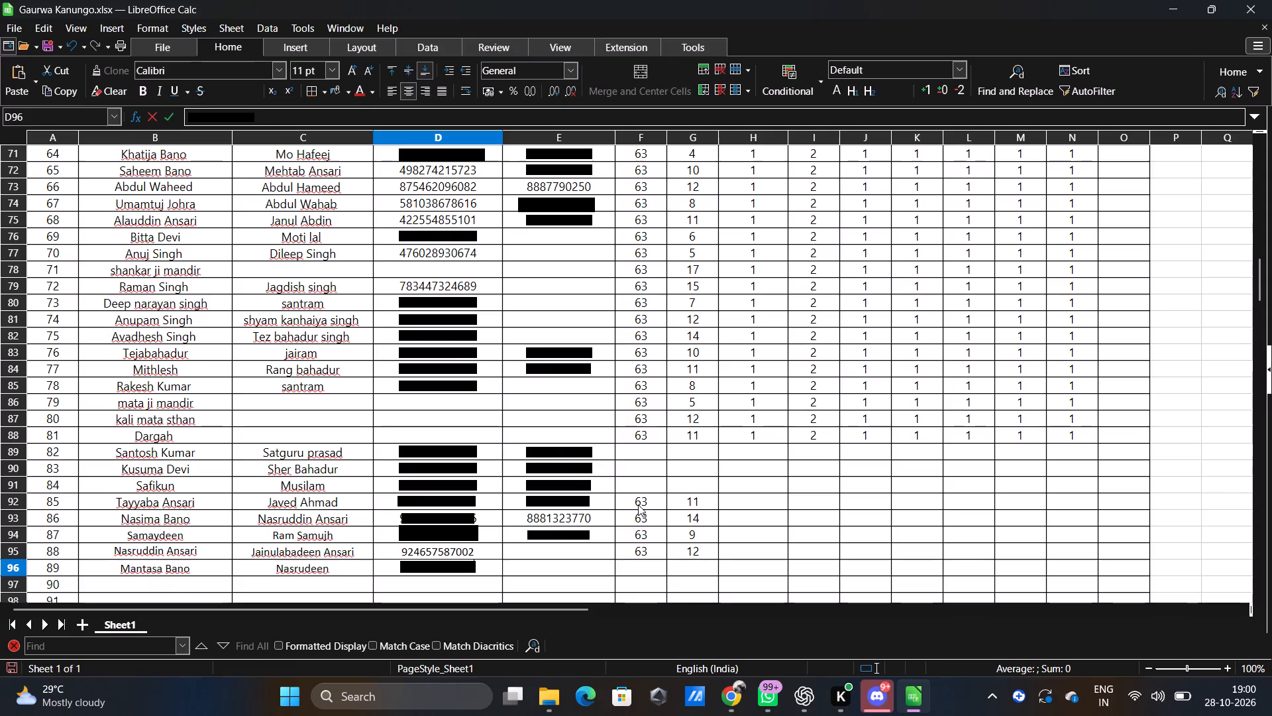
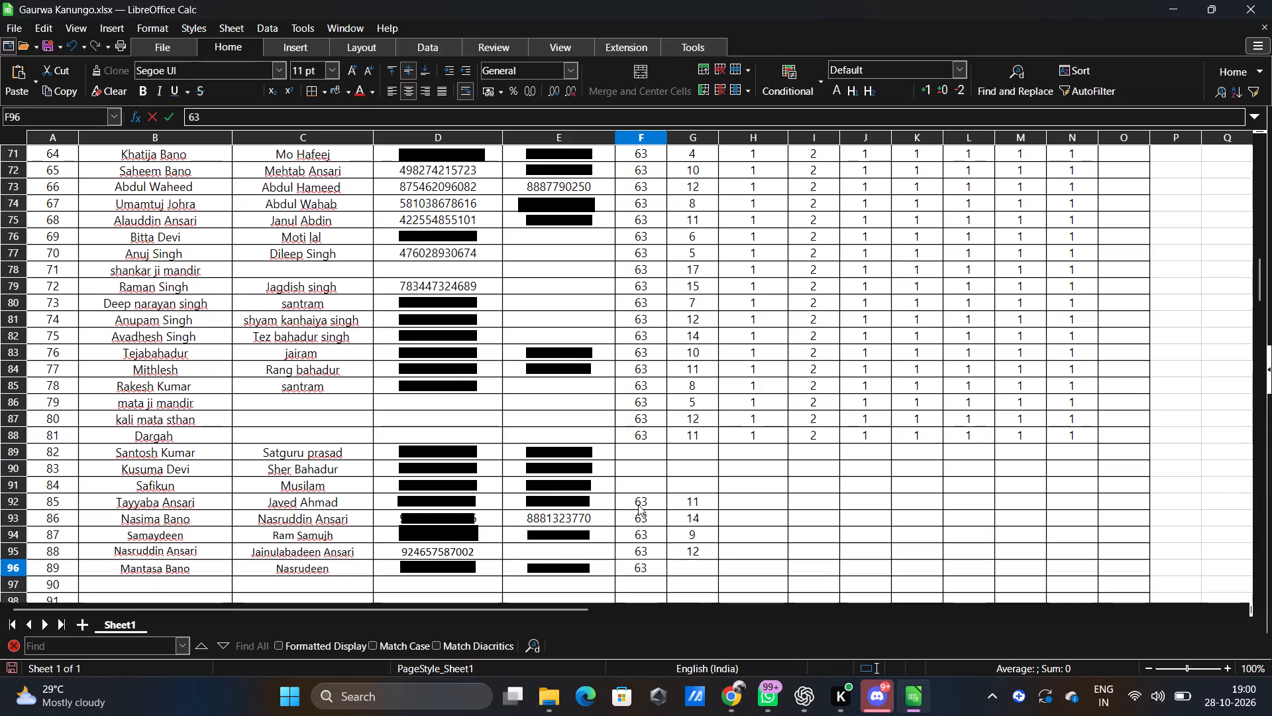
Complete row 96, serial number 89, with 9 in column G.
key("Tab")
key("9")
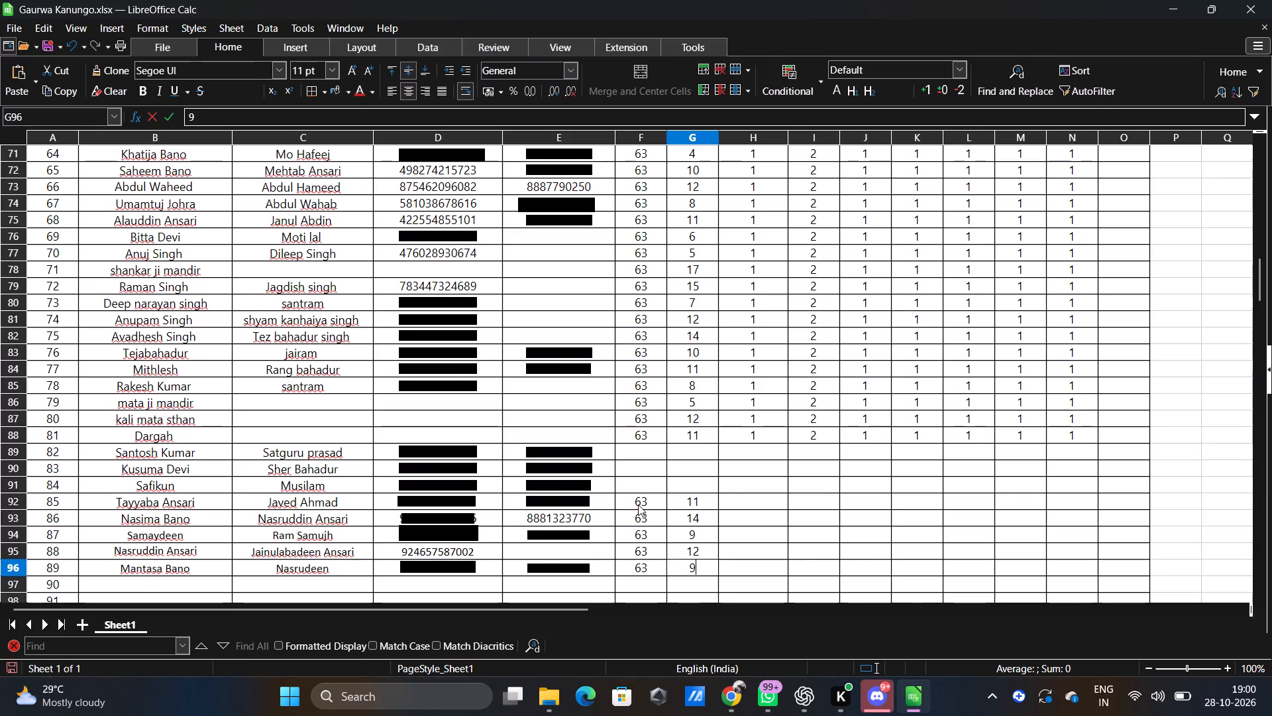
key("Return")
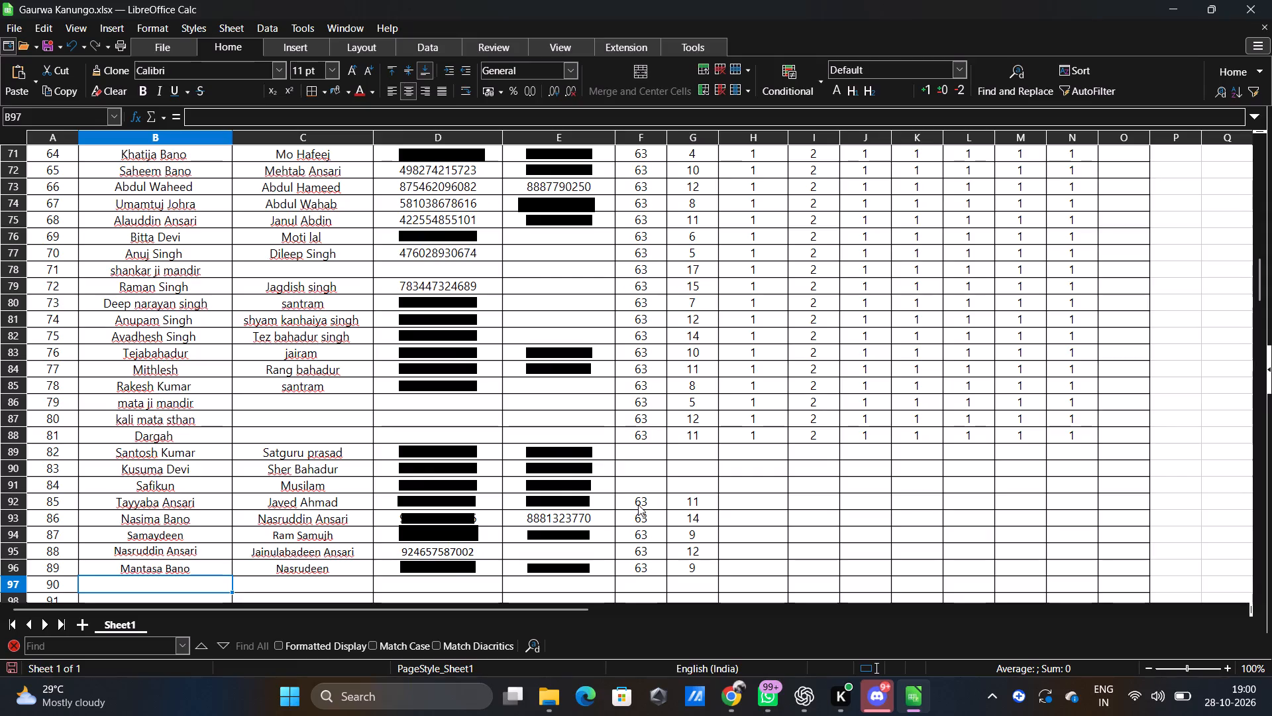
Enter "mandir", "shiv ji mandir" and "khet k pss devta" in column B of rows 97 to 99, serial numbers 90 to 92.
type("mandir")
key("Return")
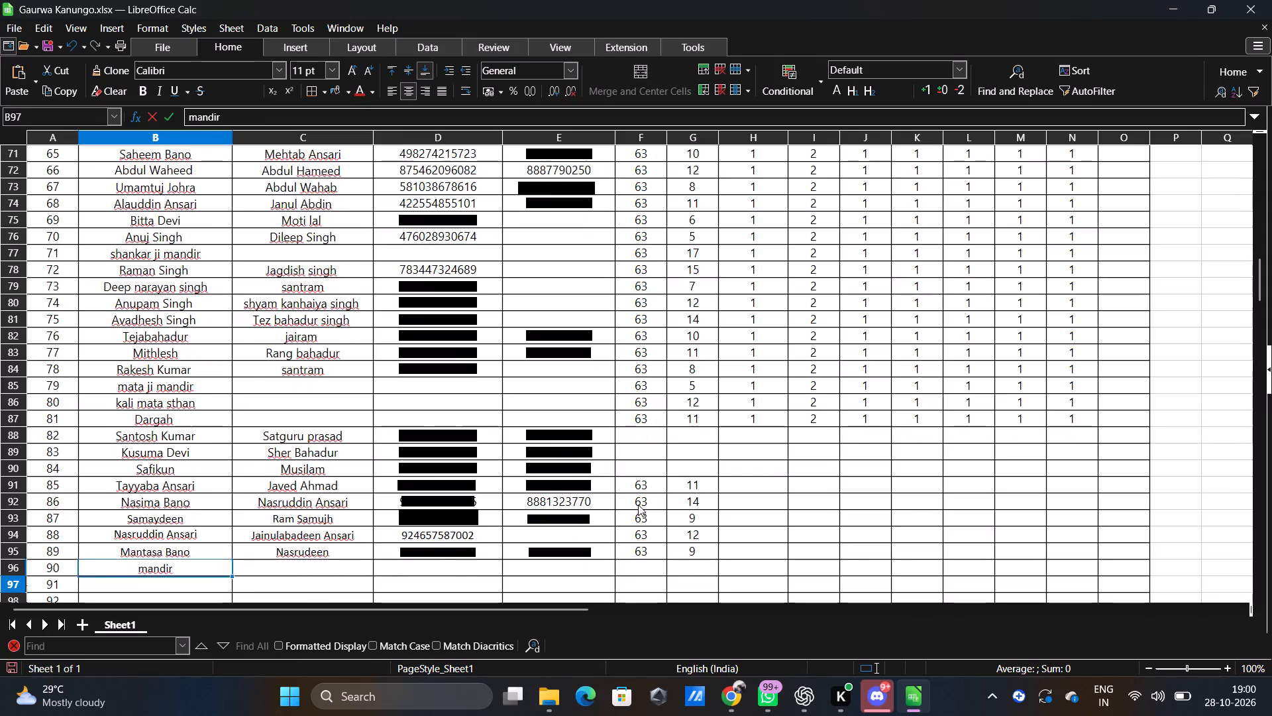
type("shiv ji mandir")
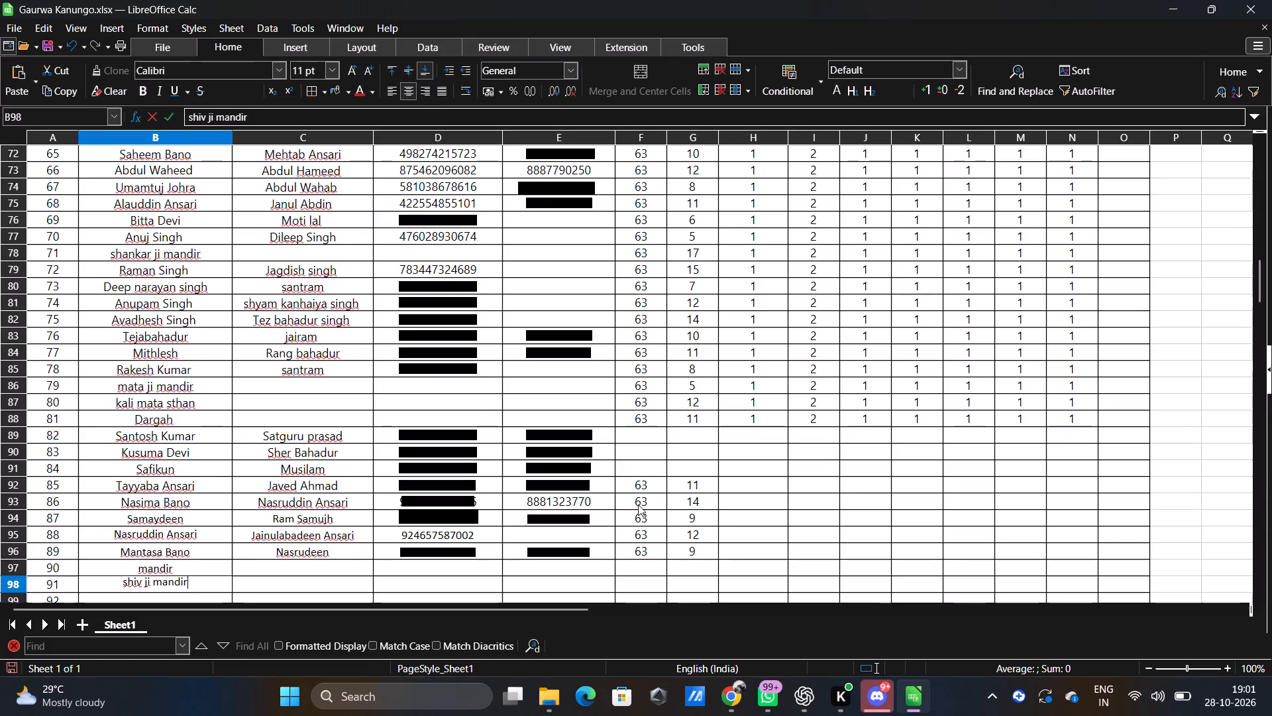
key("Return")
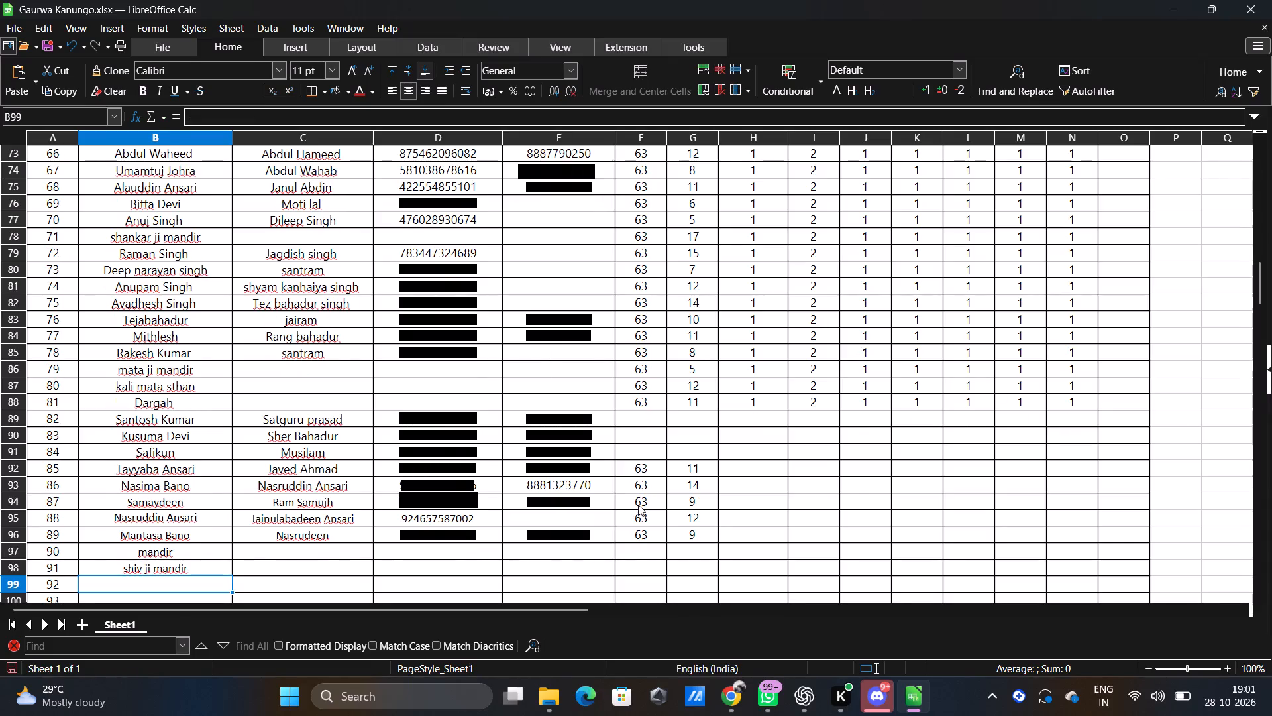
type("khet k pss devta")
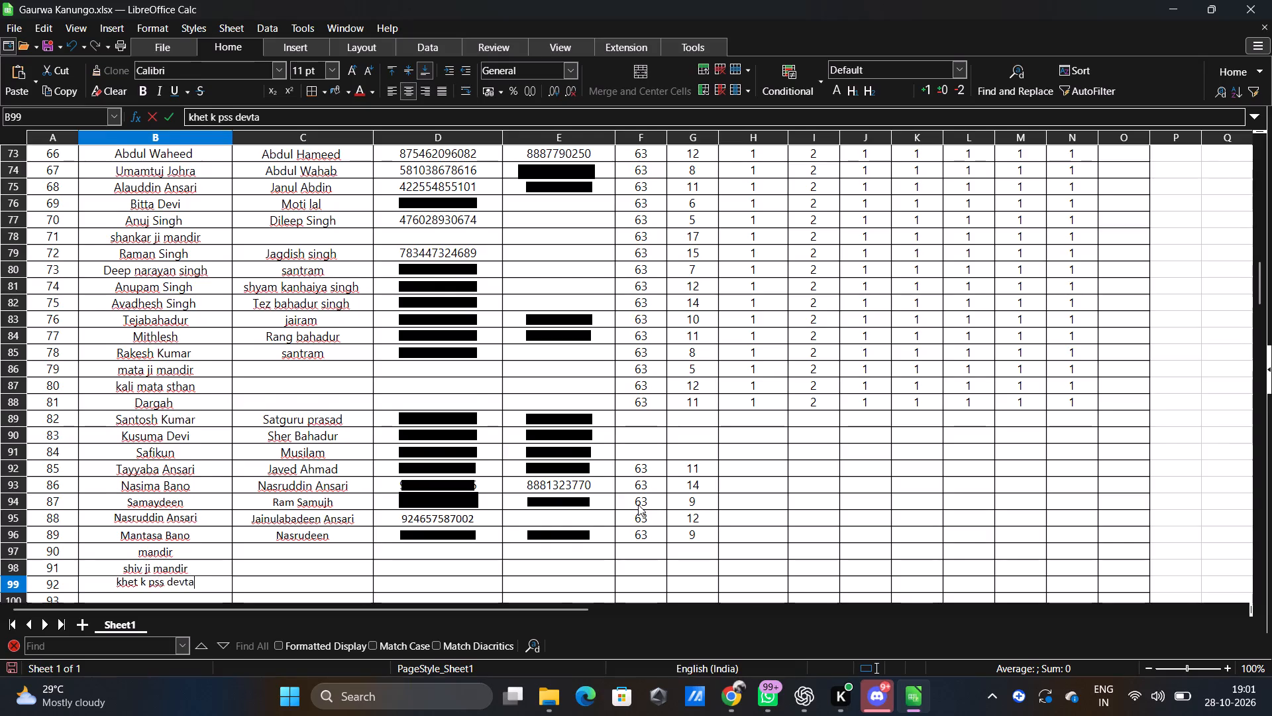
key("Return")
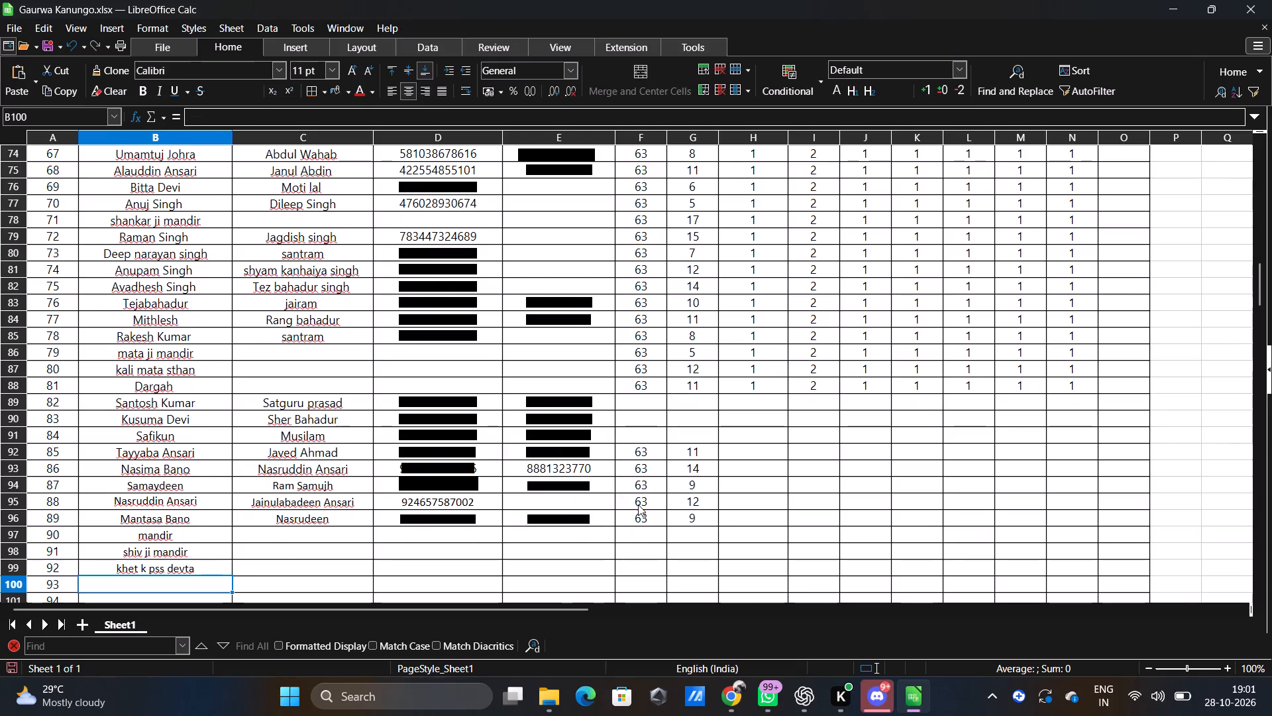
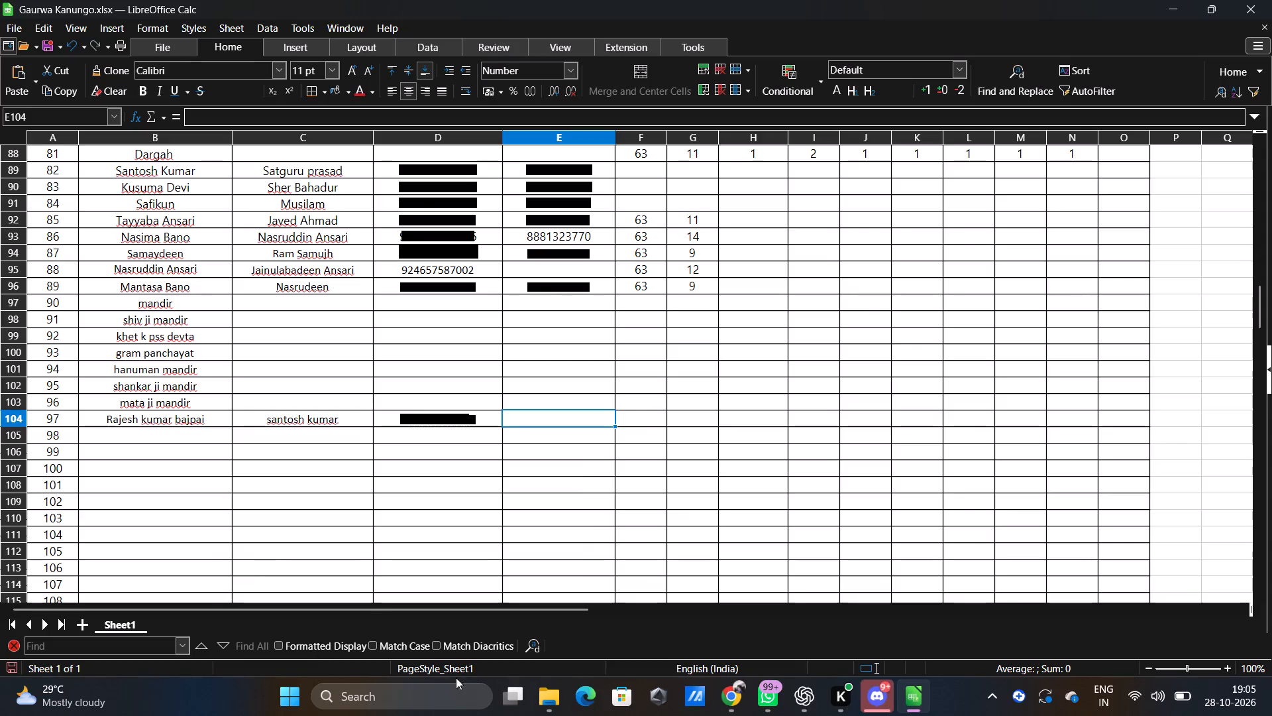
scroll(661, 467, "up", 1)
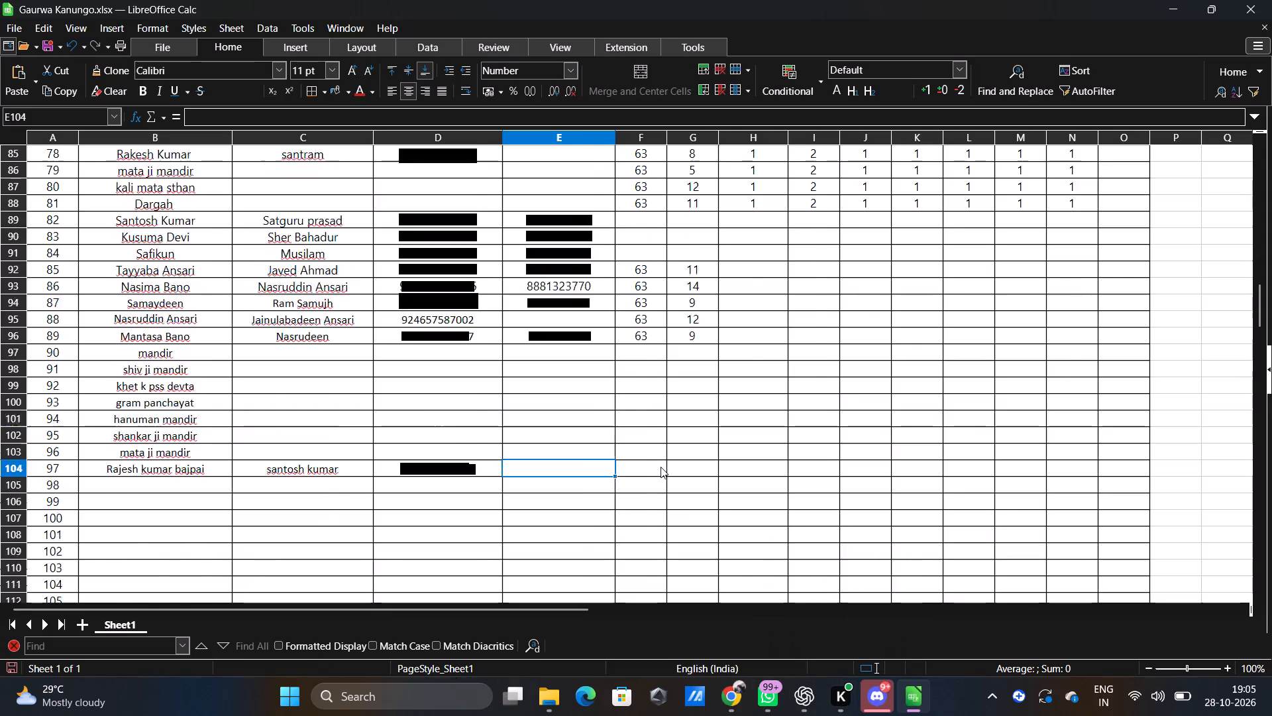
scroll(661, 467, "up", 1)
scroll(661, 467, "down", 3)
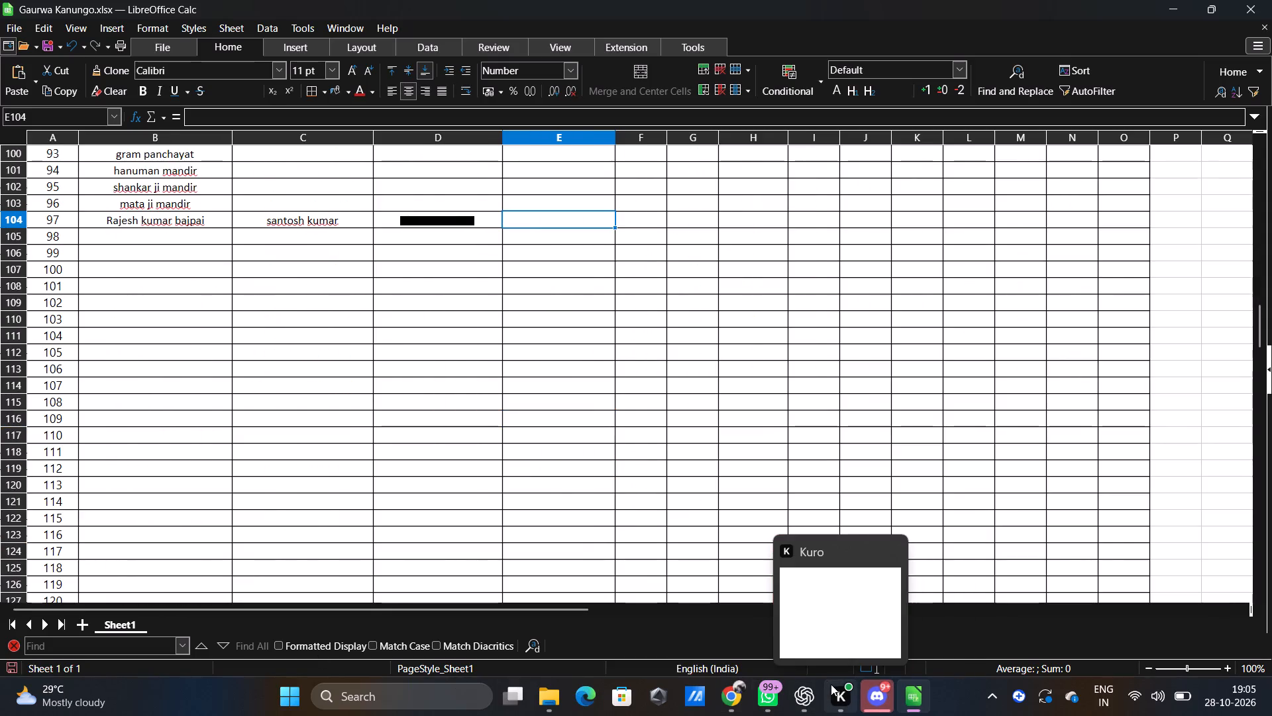